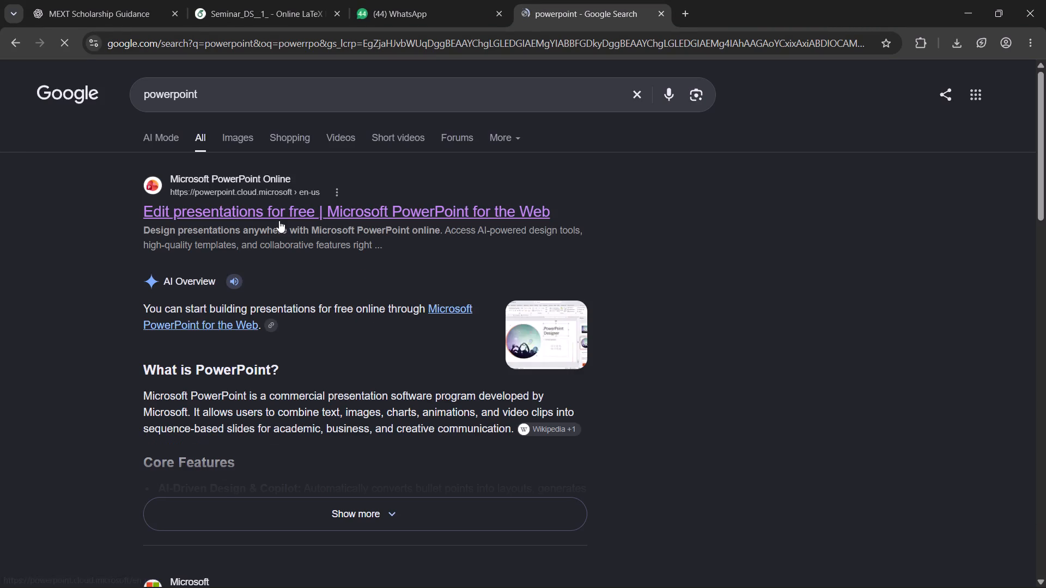
Open the Microsoft PowerPoint for the Web site from the Google search results.
{"action": "left_click", "coordinate": [243, 209]}
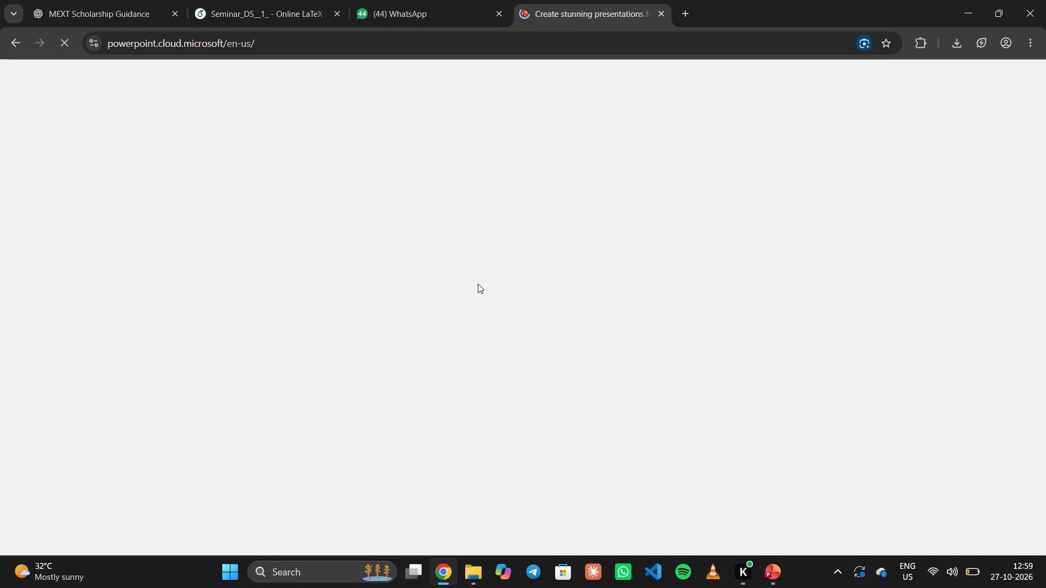
Switch to File Explorer to show the files in the Downloads folder.
{"action": "left_click", "coordinate": [471, 577]}
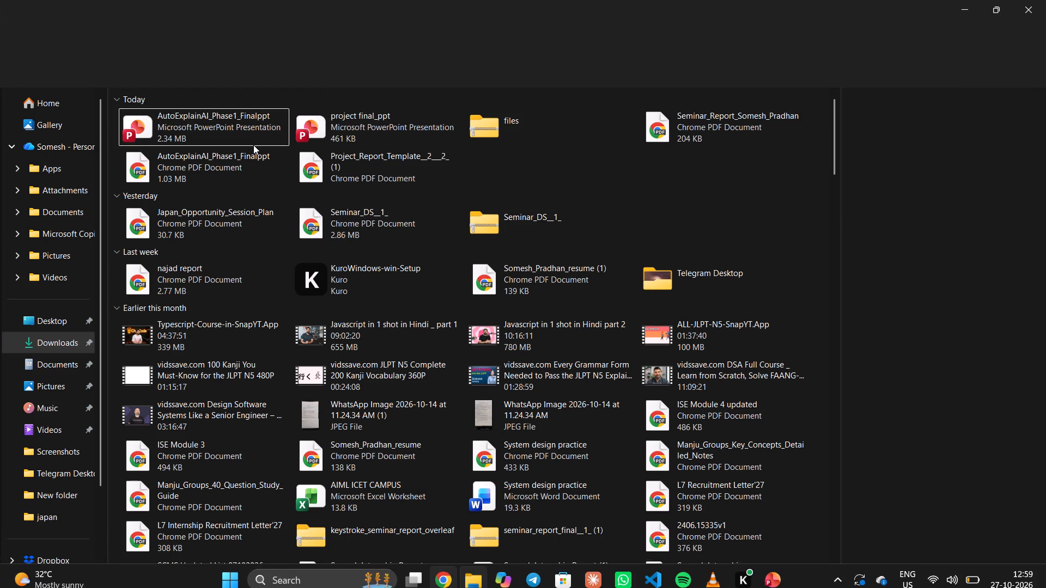
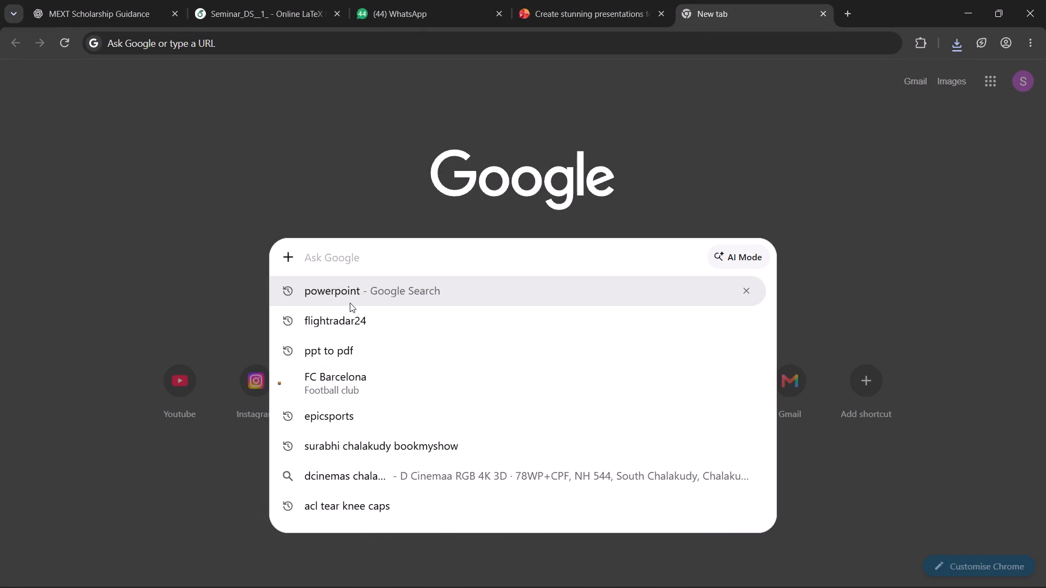
Upload the Project_Presentation file from the Downloads folder to PowerPoint for the web.
{"action": "left_click", "coordinate": [644, 0]}
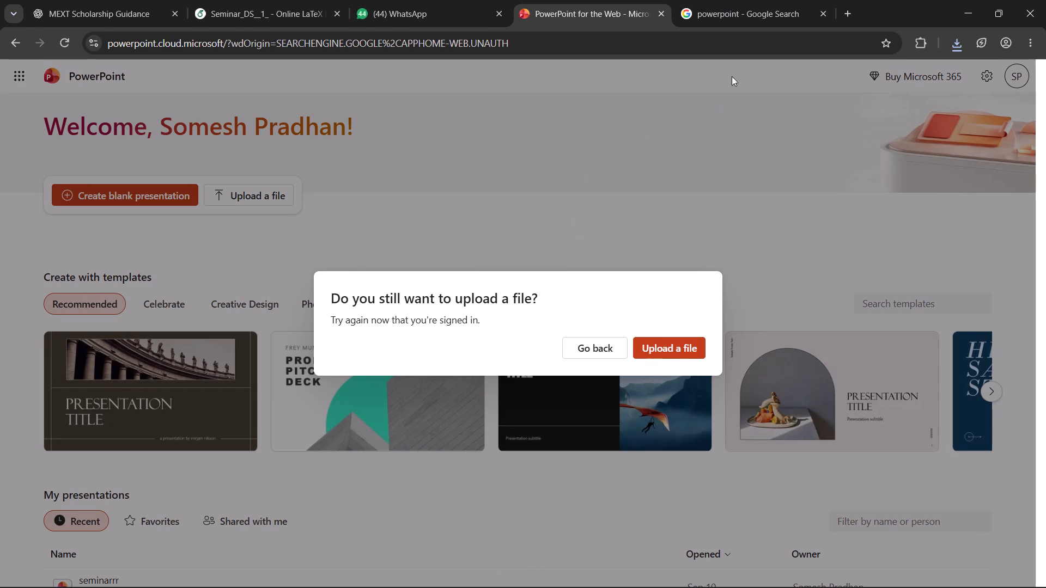
{"action": "left_click", "coordinate": [645, 354]}
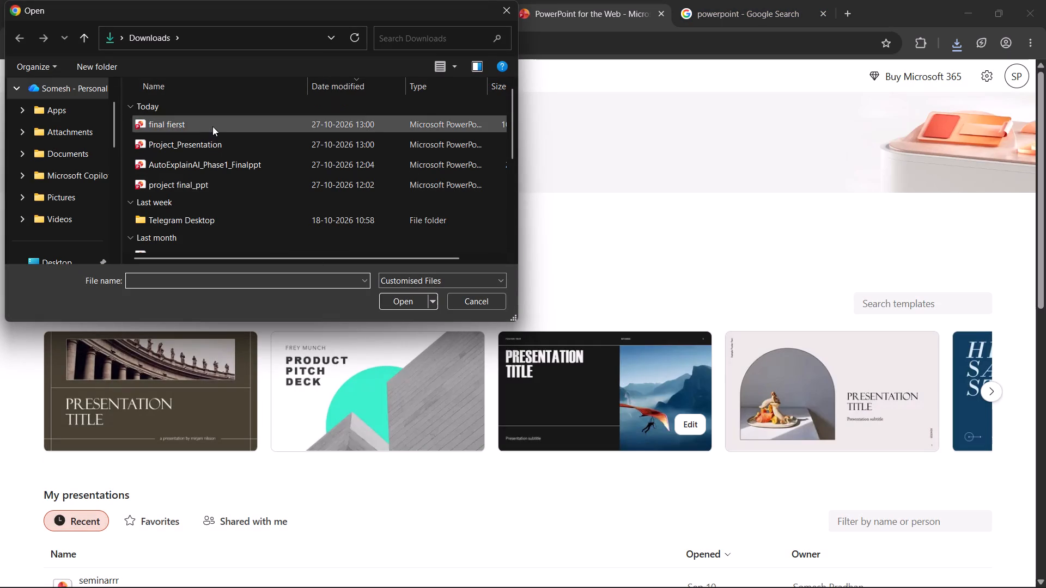
{"action": "left_click", "coordinate": [210, 150]}
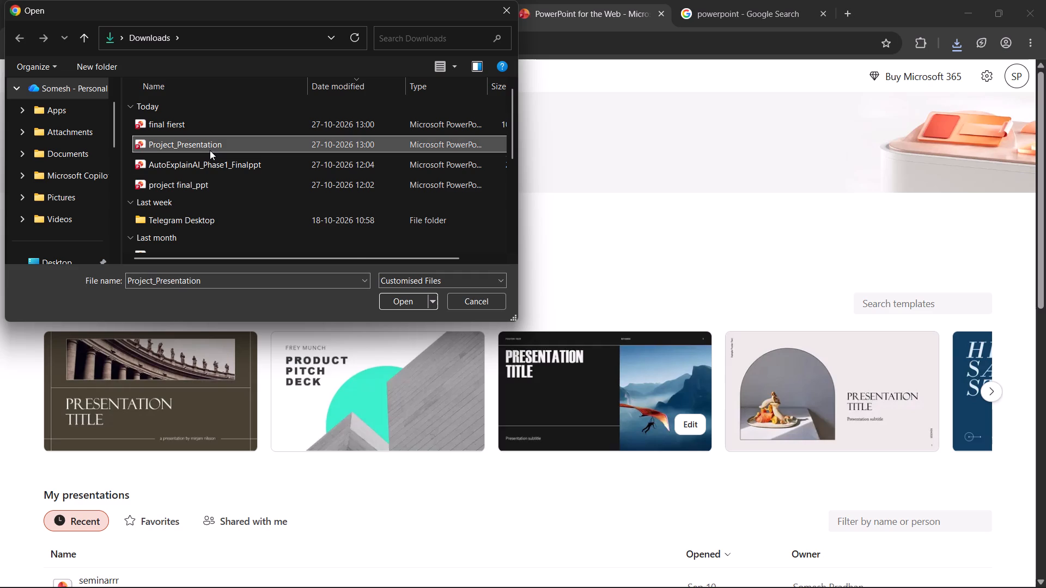
{"action": "left_click", "coordinate": [398, 298]}
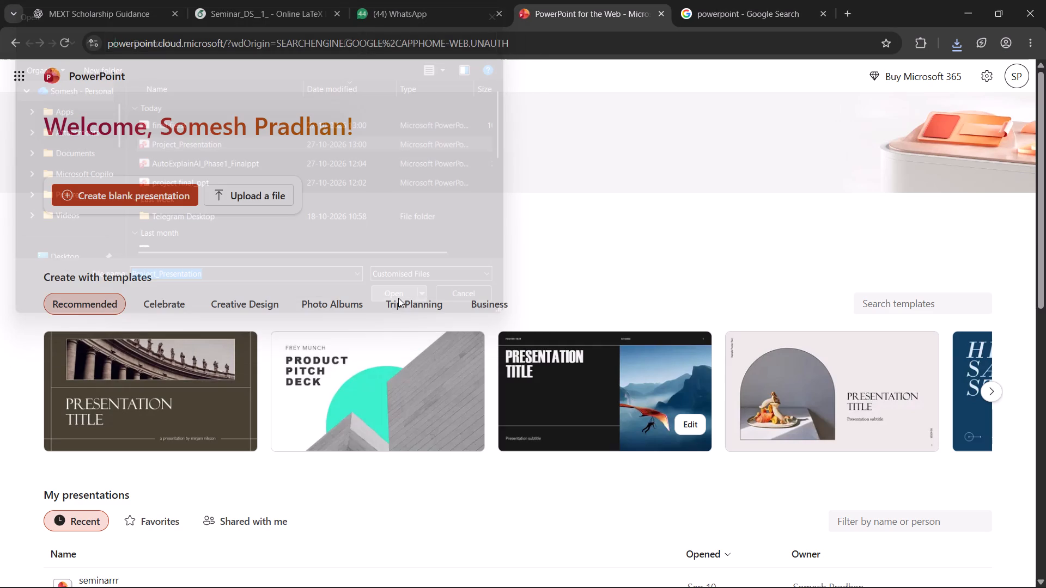
Open PowerPoint for the web from the powerpoint search results and upload the final fierst file from Downloads.
{"action": "left_click", "coordinate": [753, 0]}
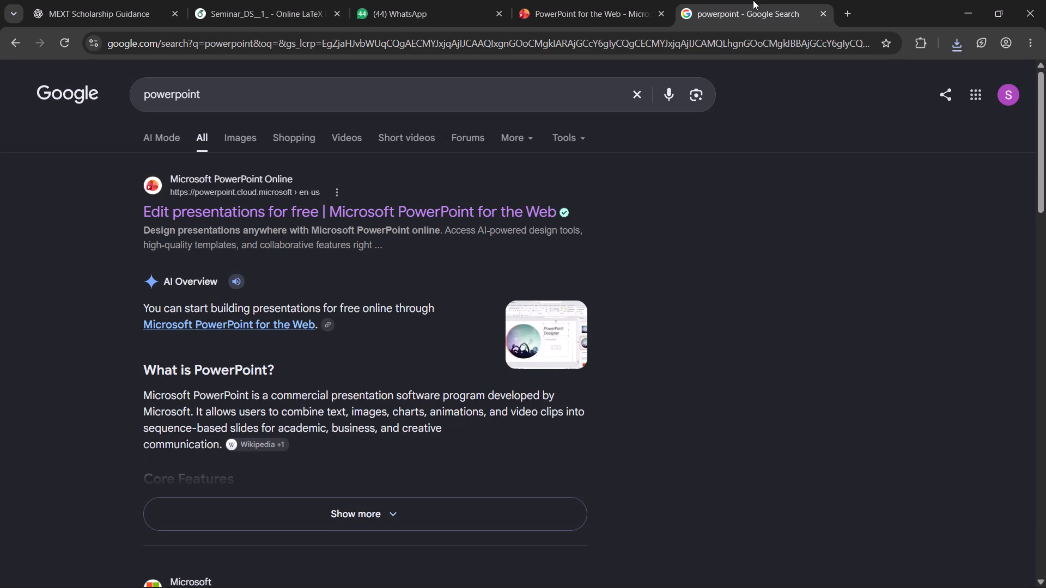
{"action": "left_click", "coordinate": [227, 204]}
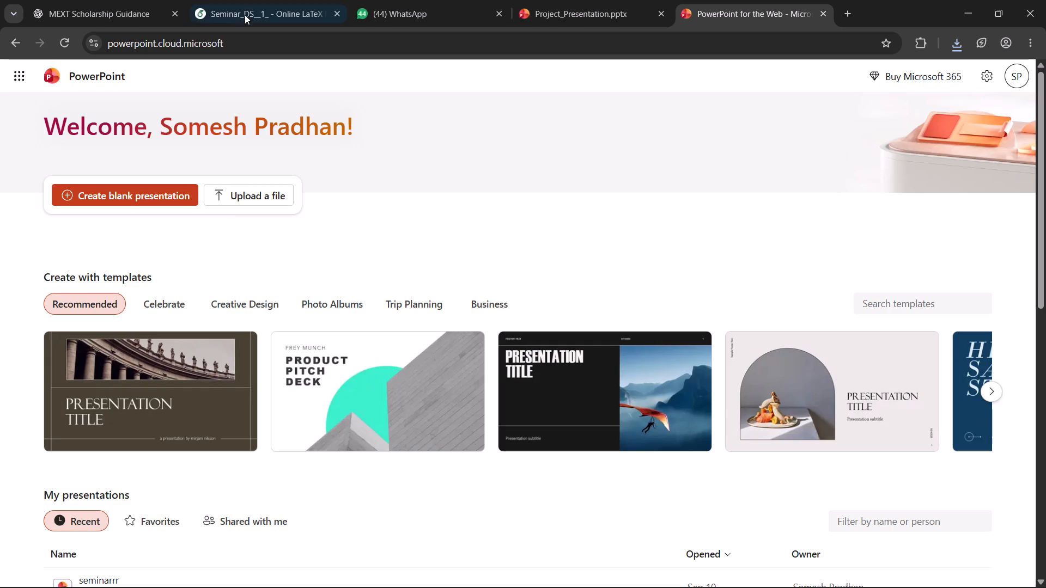
{"action": "left_click", "coordinate": [230, 192]}
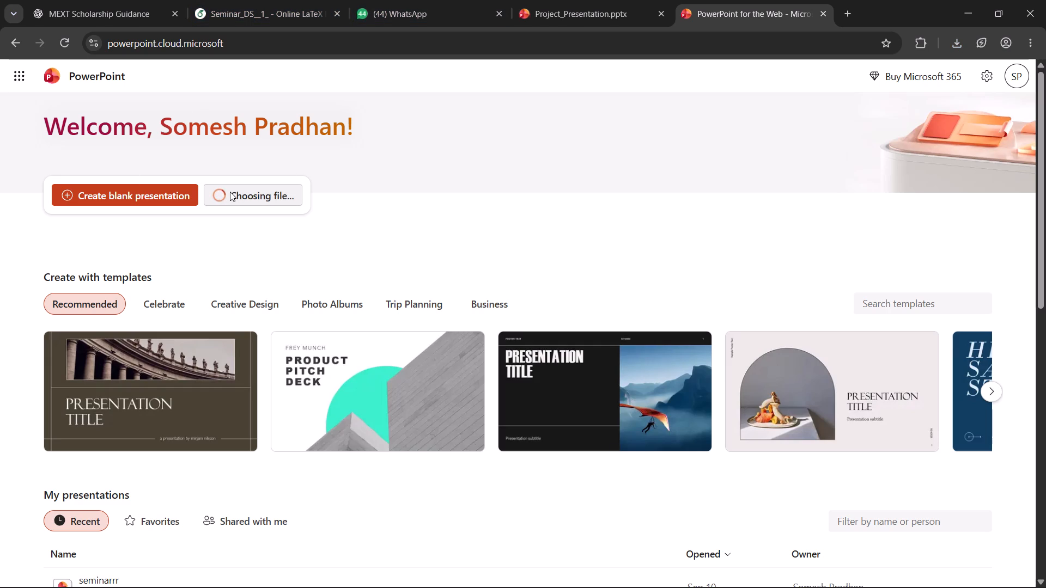
{"action": "left_click", "coordinate": [230, 192]}
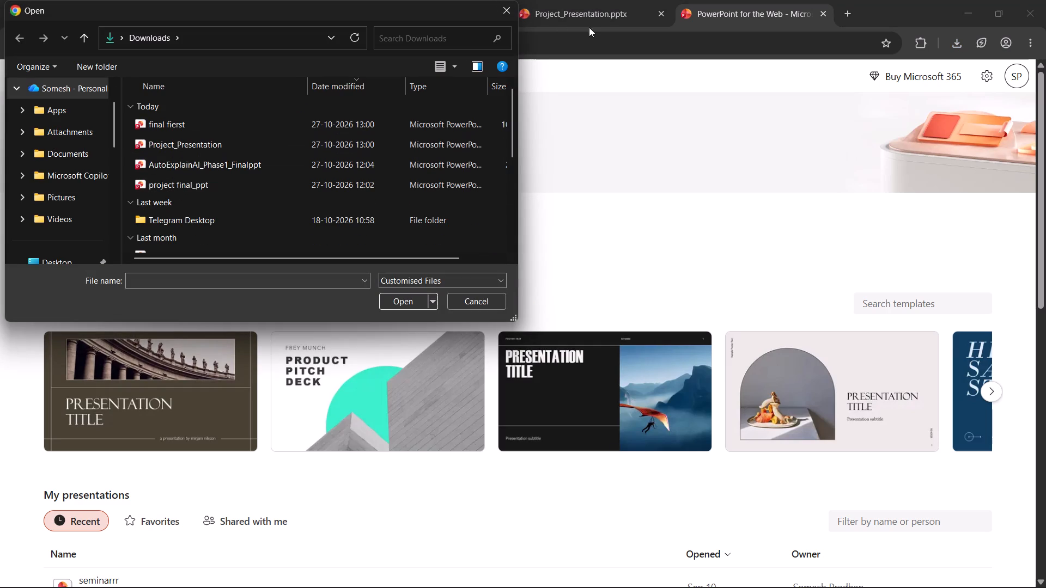
{"action": "left_click", "coordinate": [593, 0]}
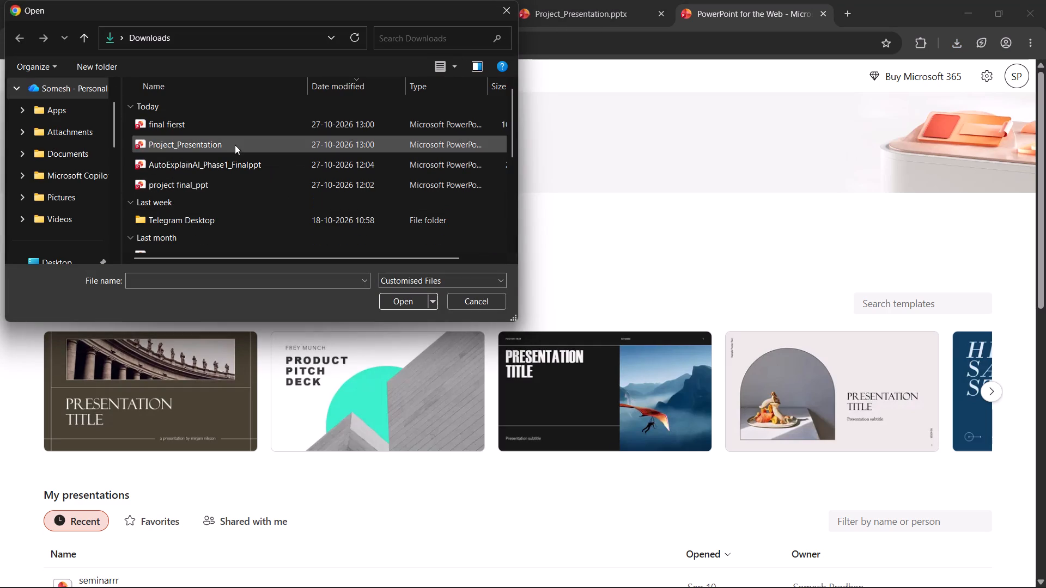
{"action": "left_click", "coordinate": [230, 131]}
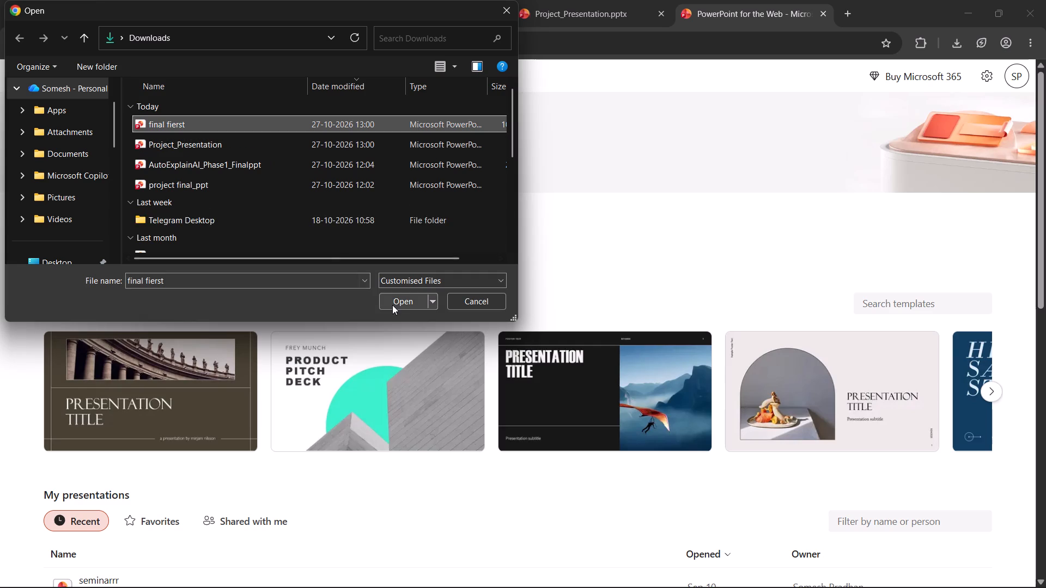
{"action": "left_click", "coordinate": [392, 305]}
Review the Project_Presentation slides, viewing slides 2 to 5 and looking through the thumbnails of the slides that follow.
{"action": "left_click", "coordinate": [604, 0]}
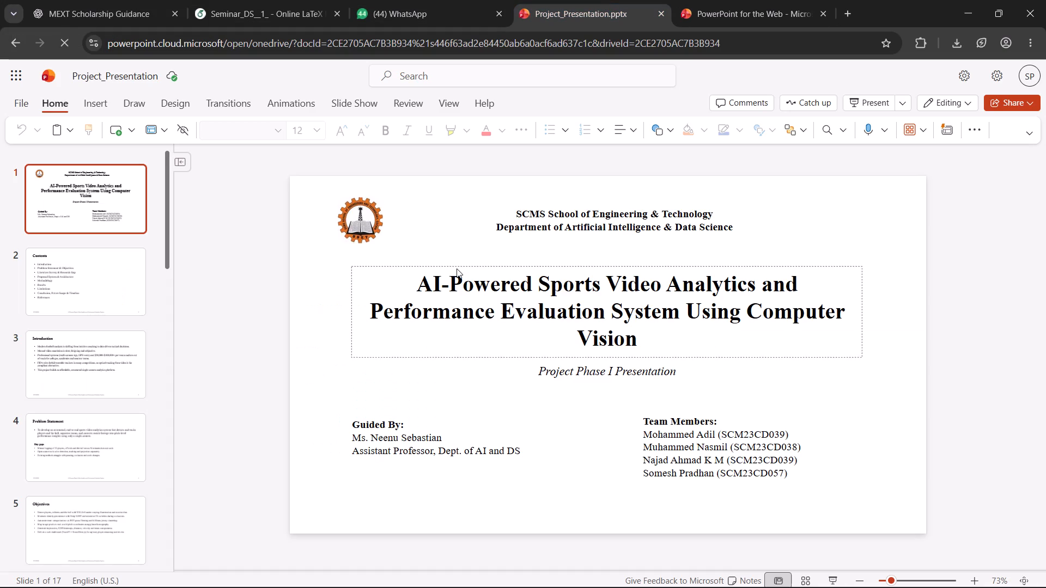
{"action": "left_click", "coordinate": [114, 296]}
{"action": "left_click", "coordinate": [102, 371]}
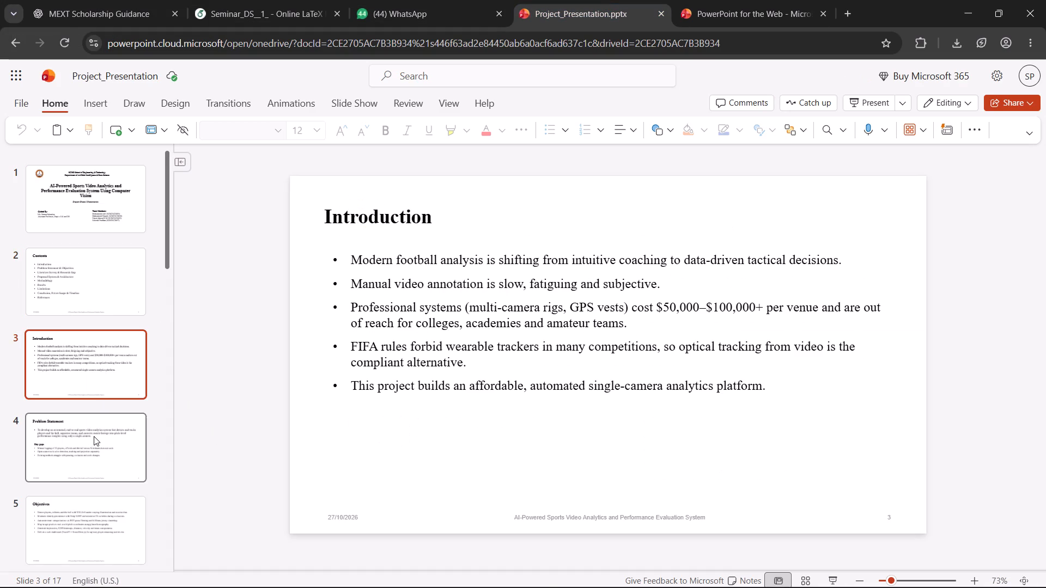
{"action": "left_click", "coordinate": [94, 437]}
{"action": "left_click", "coordinate": [86, 527]}
{"action": "scroll", "coordinate": [86, 527], "scroll_direction": "down", "scroll_amount": 4}
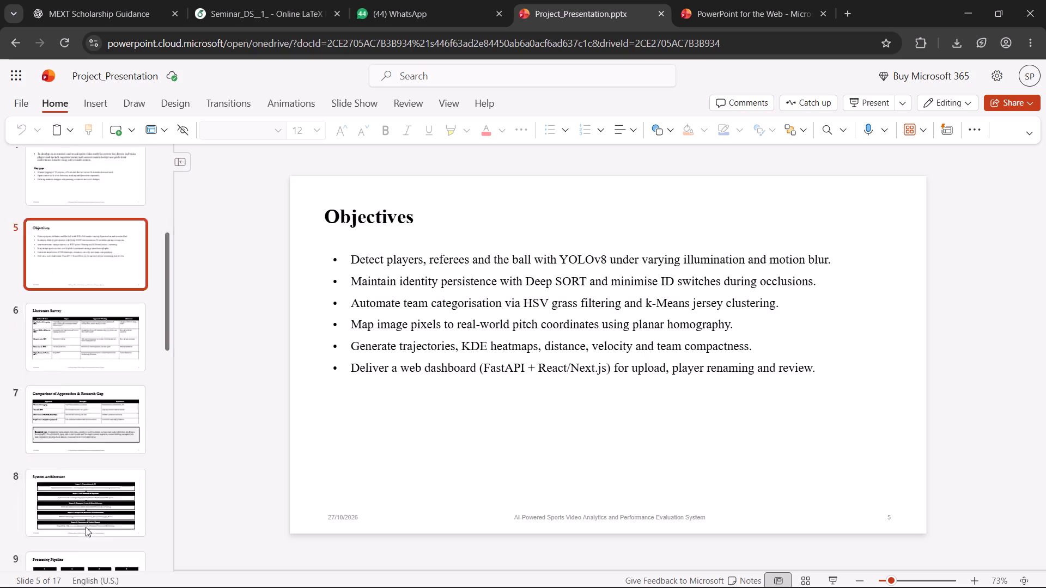
{"action": "scroll", "coordinate": [86, 527], "scroll_direction": "down", "scroll_amount": 3}
{"action": "scroll", "coordinate": [86, 527], "scroll_direction": "up", "scroll_amount": 4}
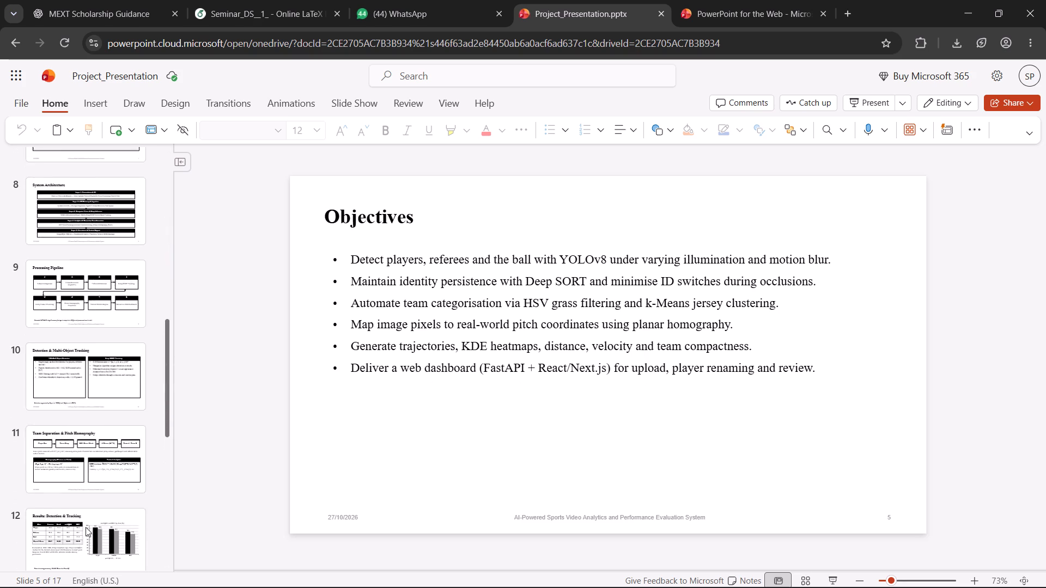
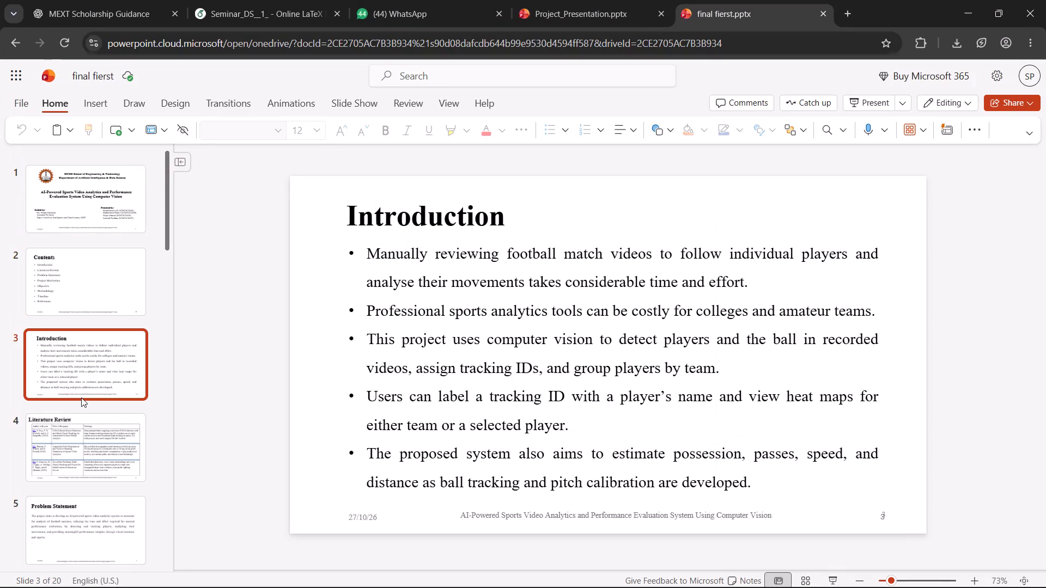
Review the final fierst slides from Literature Review on slide 4 through Proposed Methodology[4/4] on slide 11, returning to slide 10.
{"action": "left_click", "coordinate": [98, 457]}
{"action": "scroll", "coordinate": [98, 457], "scroll_direction": "down", "scroll_amount": 2}
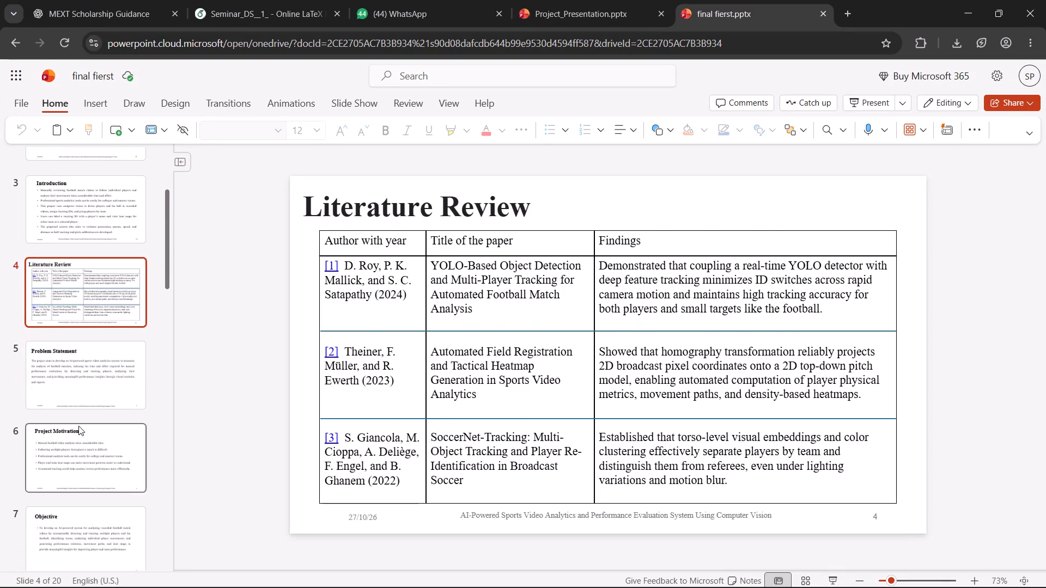
{"action": "left_click", "coordinate": [82, 383]}
{"action": "left_click", "coordinate": [81, 461]}
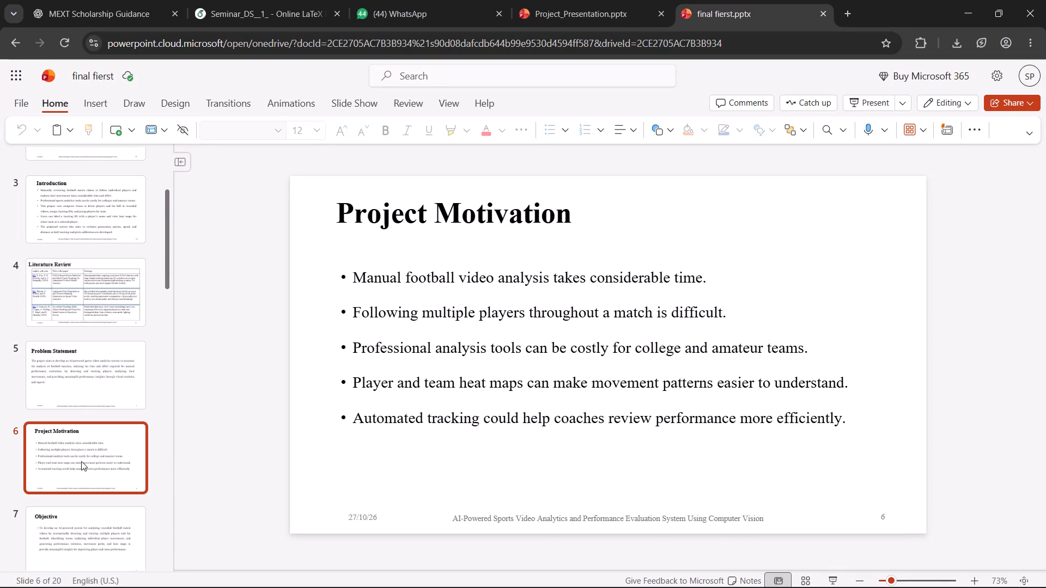
{"action": "scroll", "coordinate": [81, 461], "scroll_direction": "down", "scroll_amount": 1}
{"action": "left_click", "coordinate": [81, 461]}
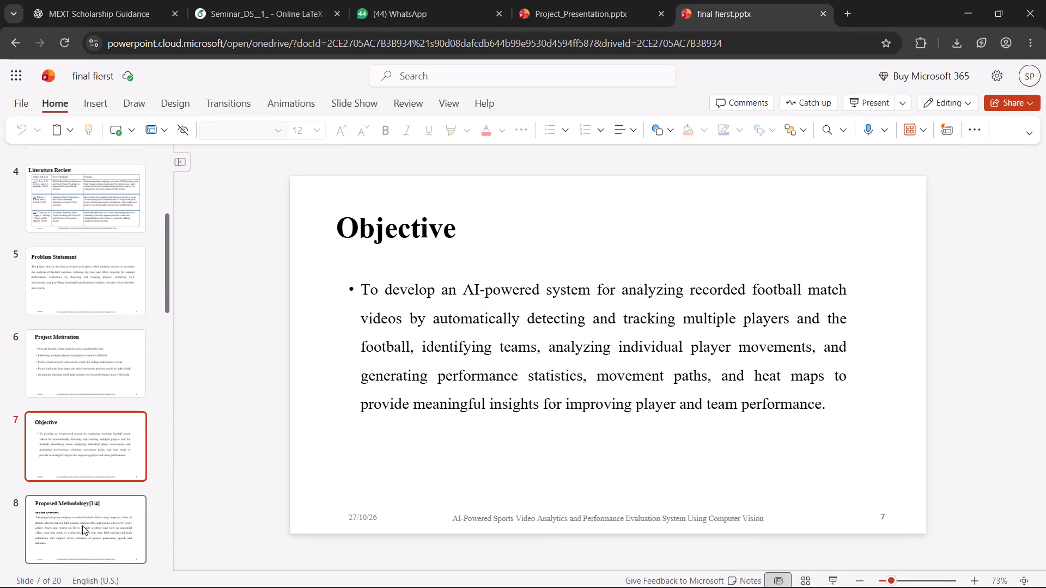
{"action": "left_click", "coordinate": [82, 525]}
{"action": "scroll", "coordinate": [82, 525], "scroll_direction": "down", "scroll_amount": 3}
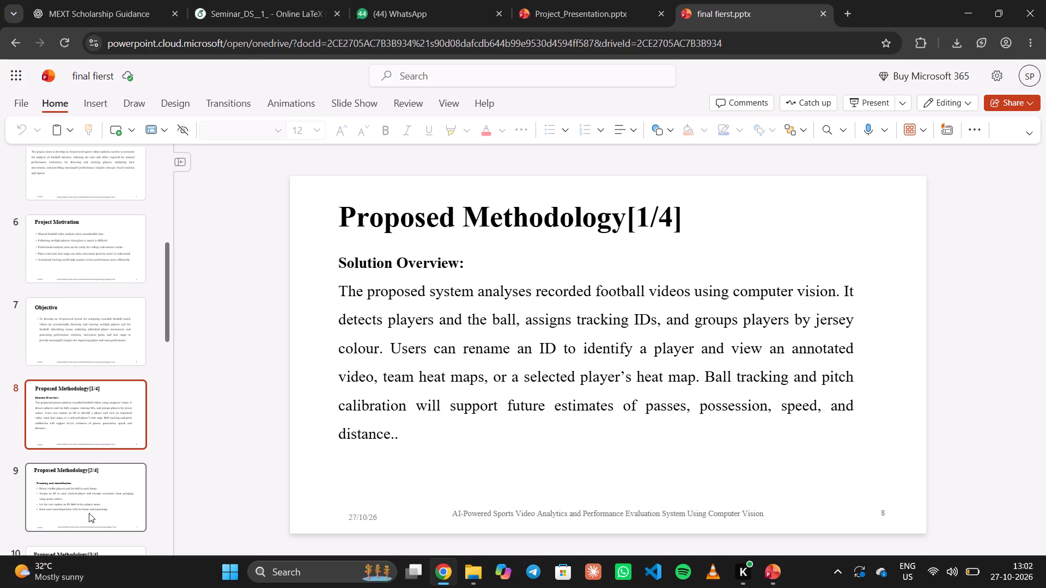
{"action": "left_click", "coordinate": [89, 513]}
{"action": "scroll", "coordinate": [89, 513], "scroll_direction": "down", "scroll_amount": 2}
{"action": "left_click", "coordinate": [76, 486]}
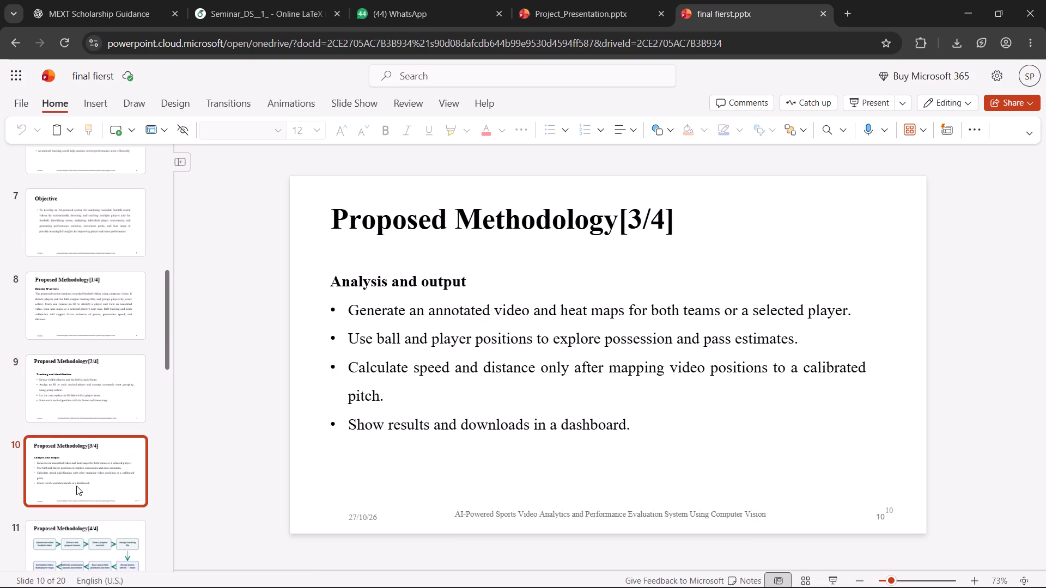
{"action": "scroll", "coordinate": [77, 524], "scroll_direction": "down", "scroll_amount": 2}
{"action": "left_click", "coordinate": [84, 482]}
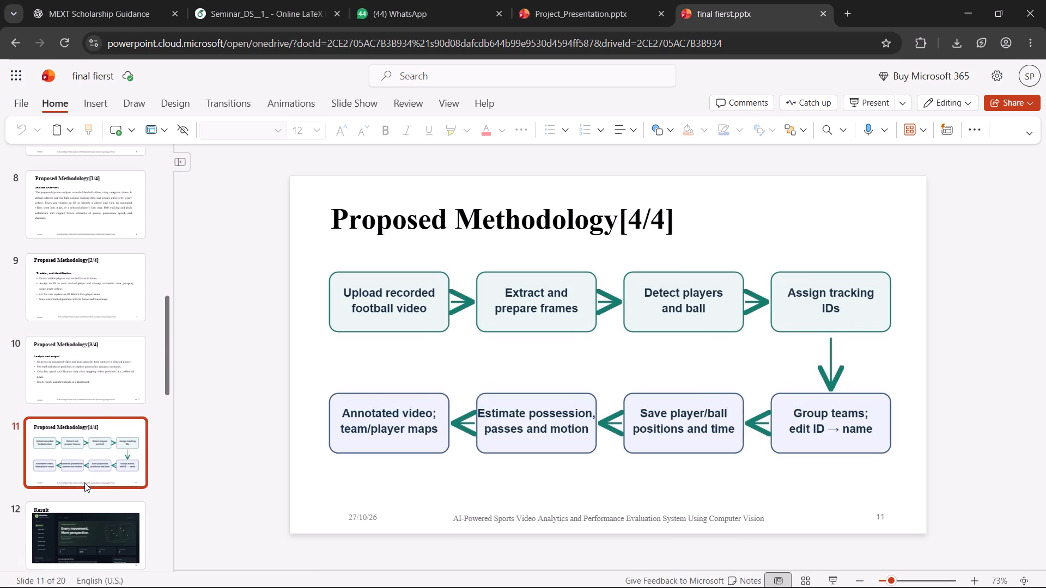
{"action": "left_click", "coordinate": [98, 401]}
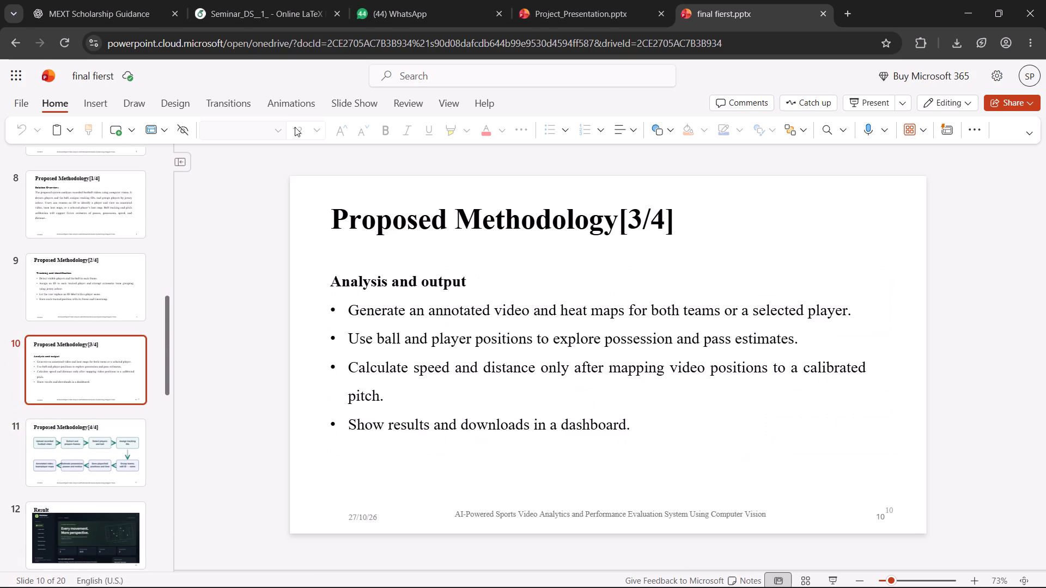
Switch to Project_Presentation, examine the Team Separation & Pitch Homography slide, look through the remaining thumbnails, and view the System Architecture slide.
{"action": "left_click", "coordinate": [622, 0]}
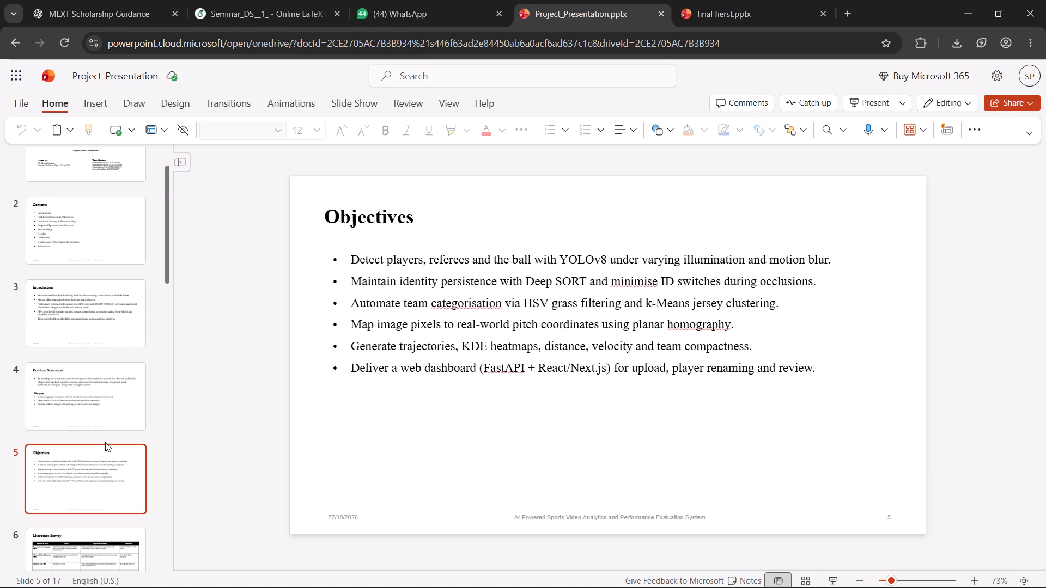
{"action": "scroll", "coordinate": [105, 442], "scroll_direction": "down", "scroll_amount": 5}
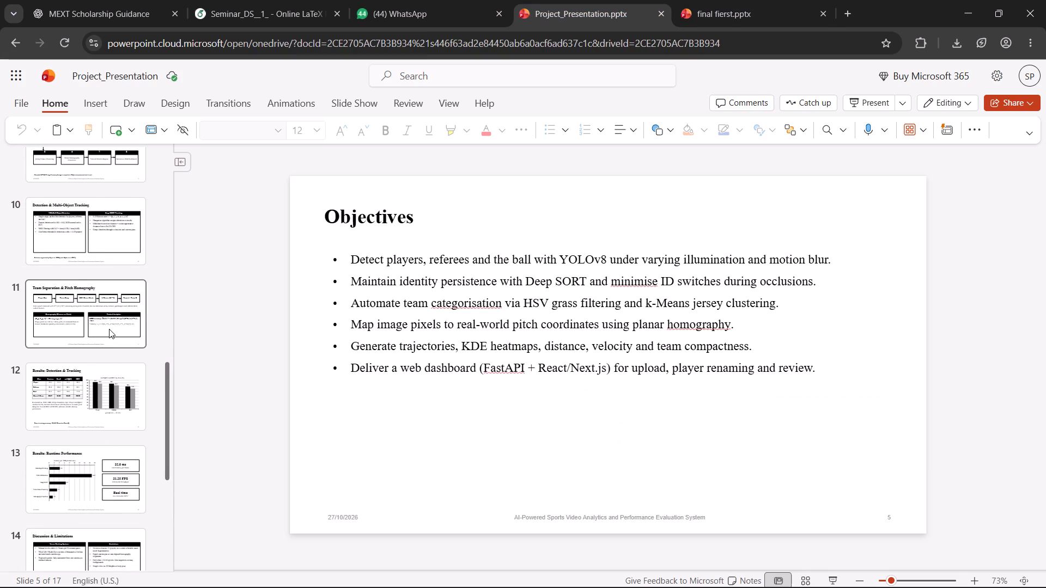
{"action": "left_click", "coordinate": [109, 329]}
{"action": "scroll", "coordinate": [74, 458], "scroll_direction": "down", "scroll_amount": 1}
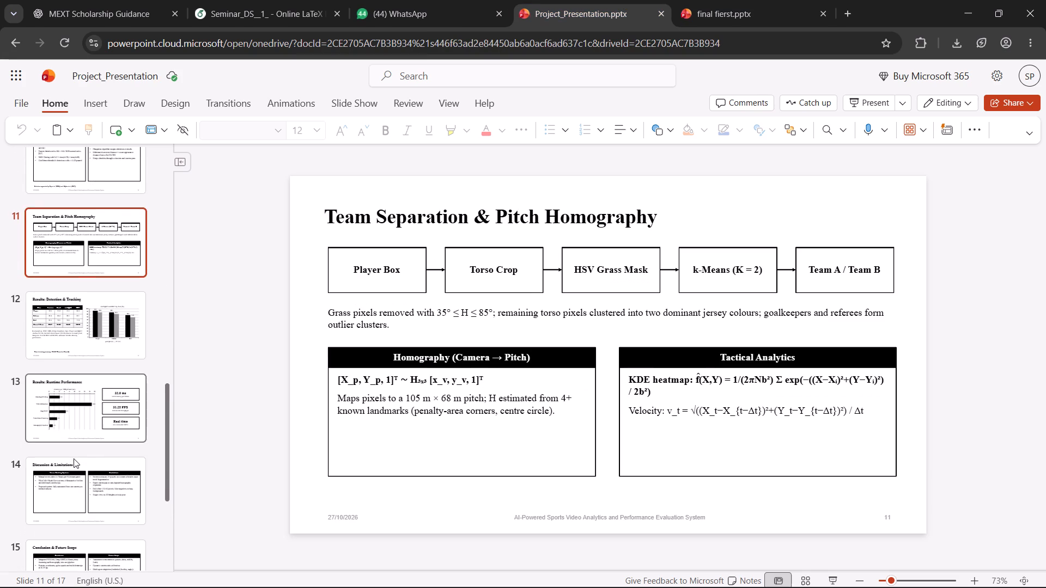
{"action": "scroll", "coordinate": [74, 458], "scroll_direction": "down", "scroll_amount": 2}
{"action": "scroll", "coordinate": [74, 458], "scroll_direction": "up", "scroll_amount": 2}
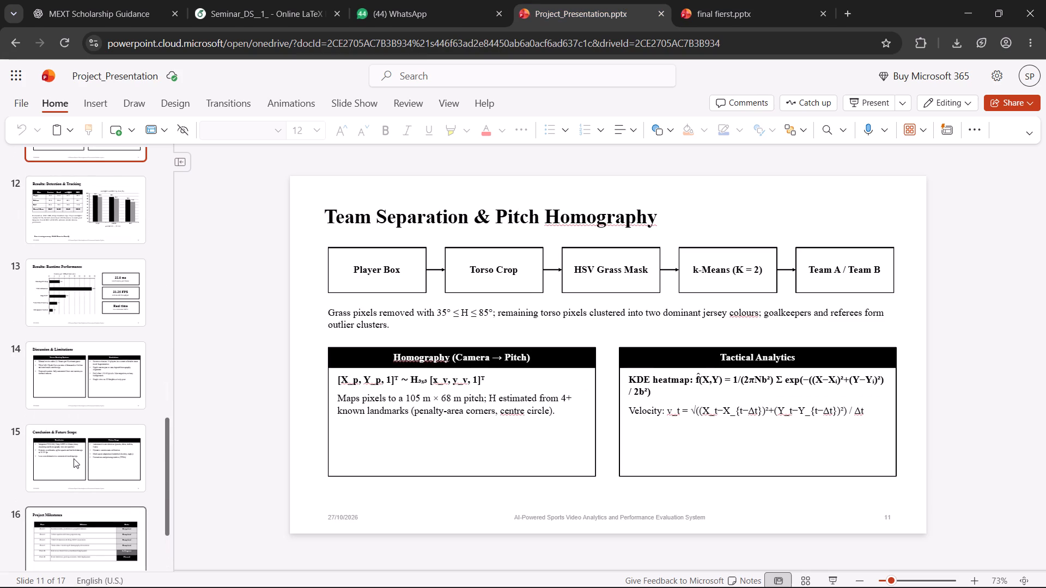
{"action": "scroll", "coordinate": [74, 458], "scroll_direction": "up", "scroll_amount": 4}
{"action": "scroll", "coordinate": [86, 366], "scroll_direction": "up", "scroll_amount": 2}
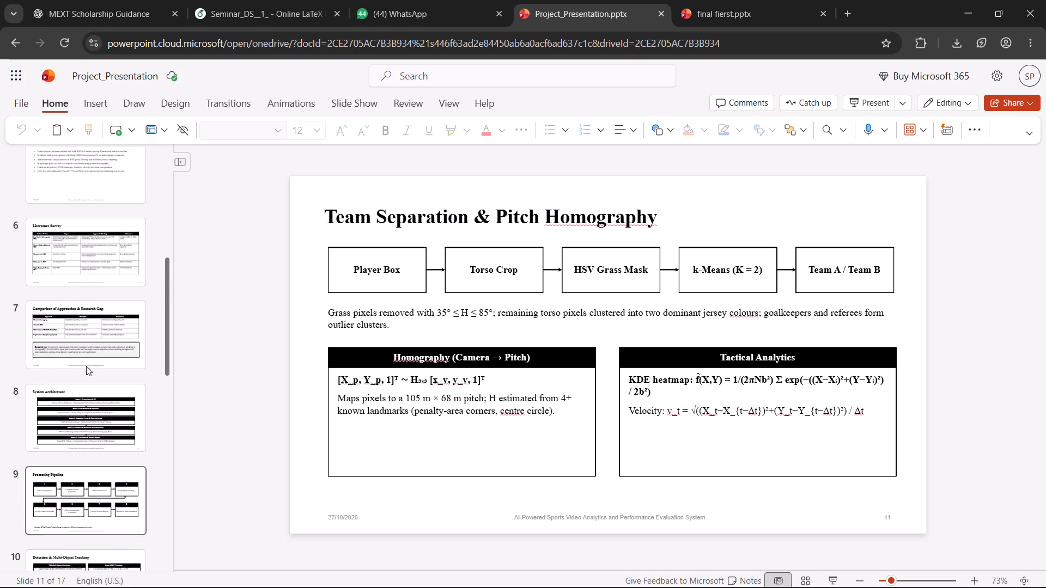
{"action": "left_click", "coordinate": [69, 417]}
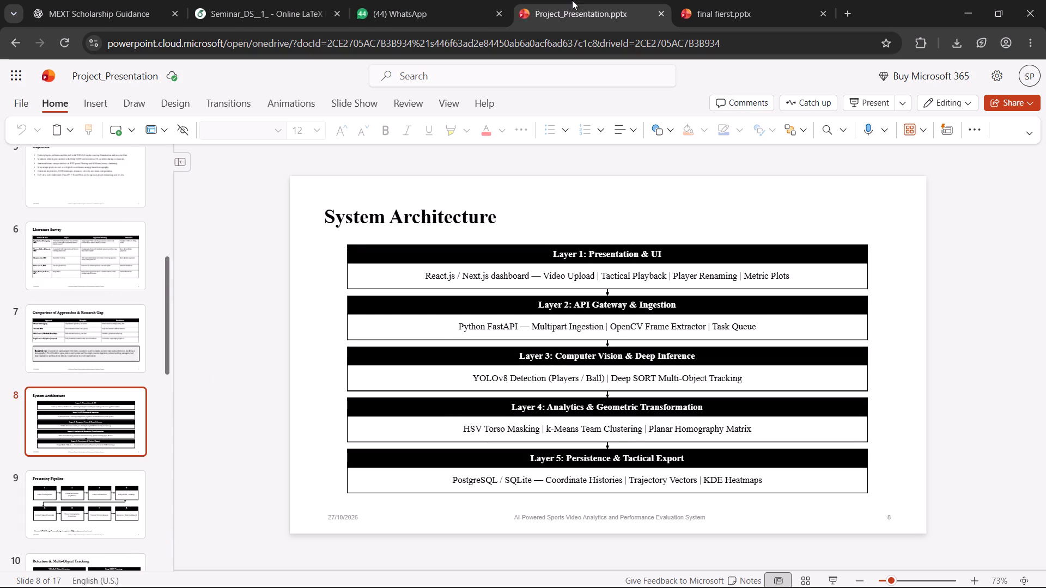
Compare the Proposed Methodology[4/4] slide of final fierst with slides 6 to 10 of Project_Presentation.
{"action": "left_click", "coordinate": [788, 1]}
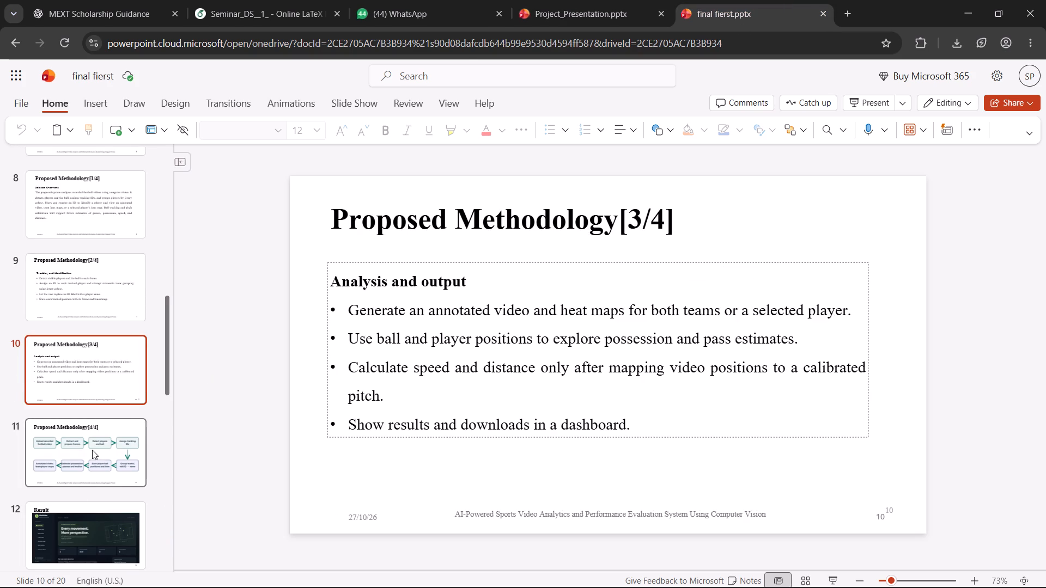
{"action": "left_click", "coordinate": [92, 450]}
{"action": "left_click", "coordinate": [577, 0]}
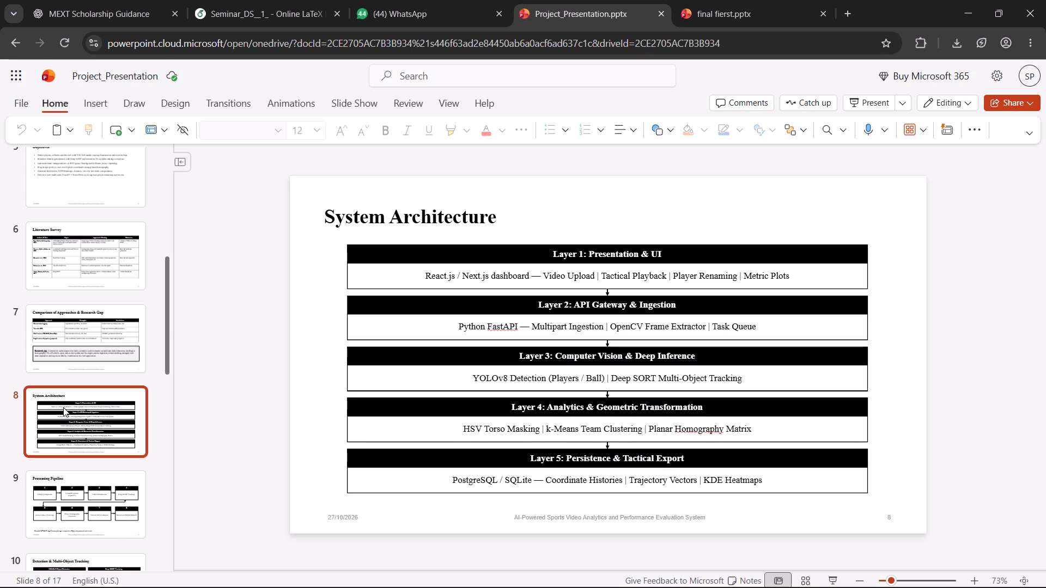
{"action": "left_click", "coordinate": [101, 312]}
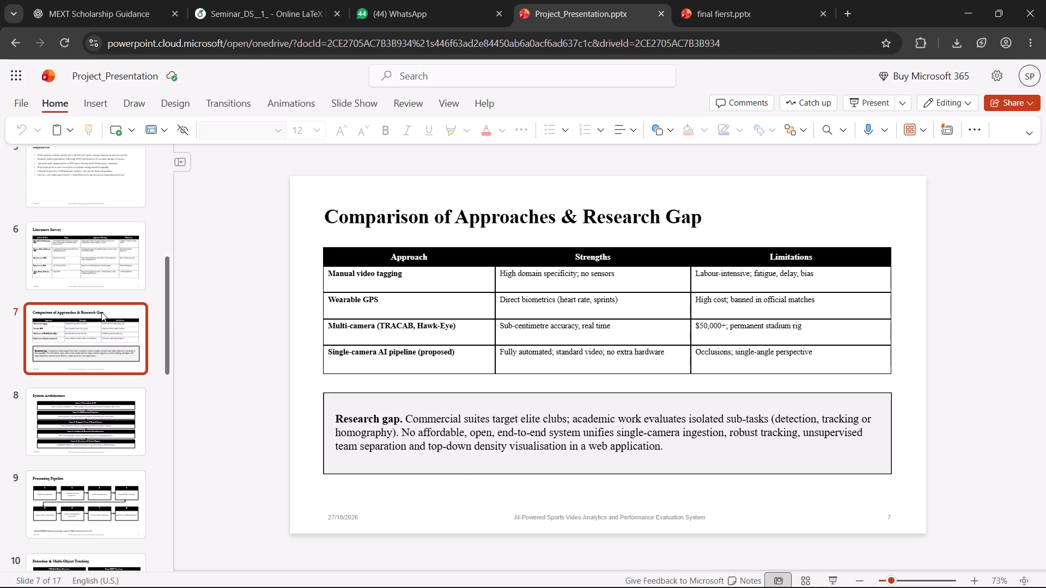
{"action": "left_click", "coordinate": [115, 256]}
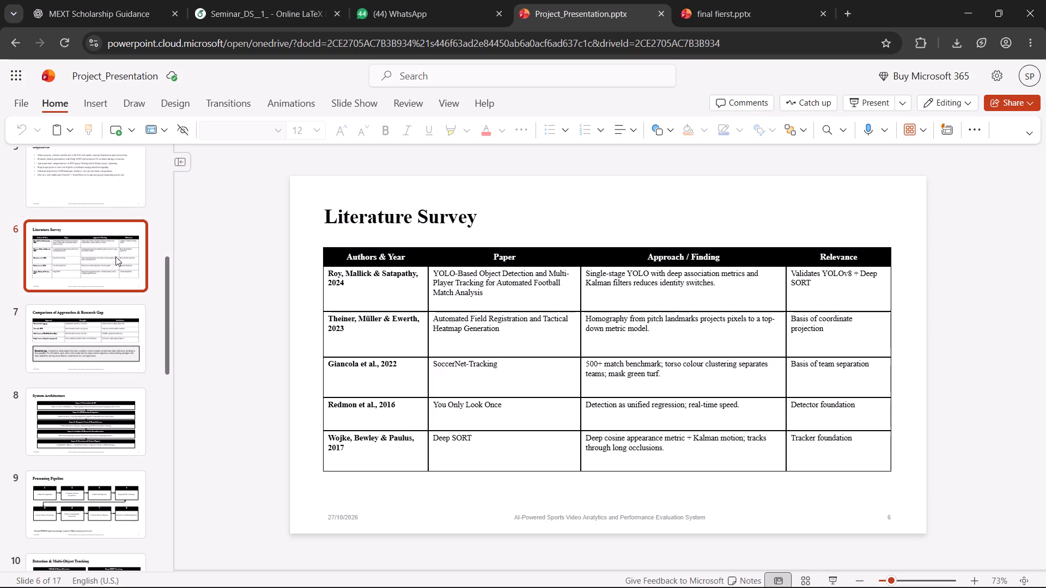
{"action": "left_click", "coordinate": [62, 429]}
{"action": "left_click", "coordinate": [51, 508]}
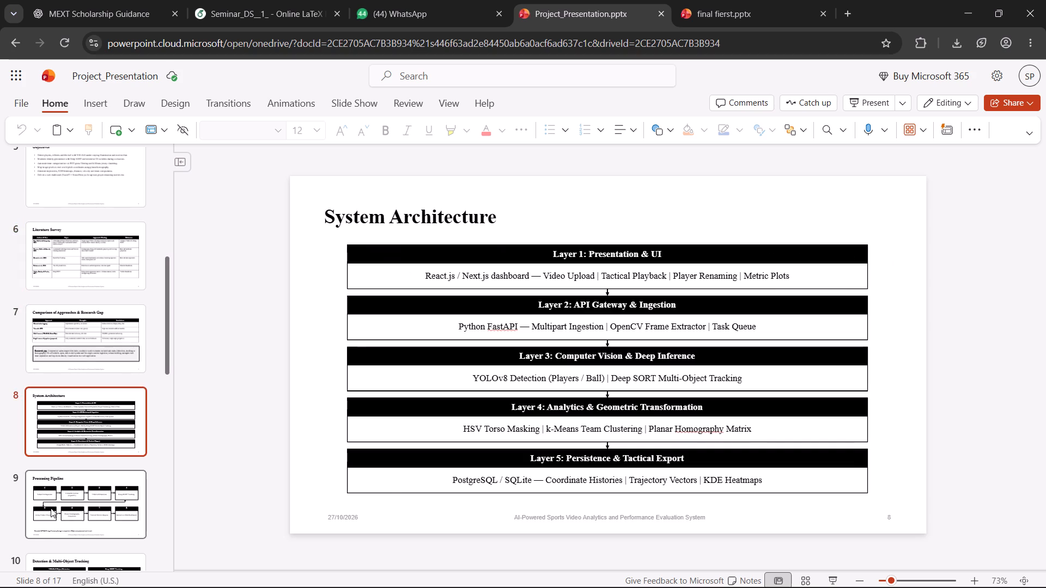
{"action": "scroll", "coordinate": [51, 508], "scroll_direction": "down", "scroll_amount": 2}
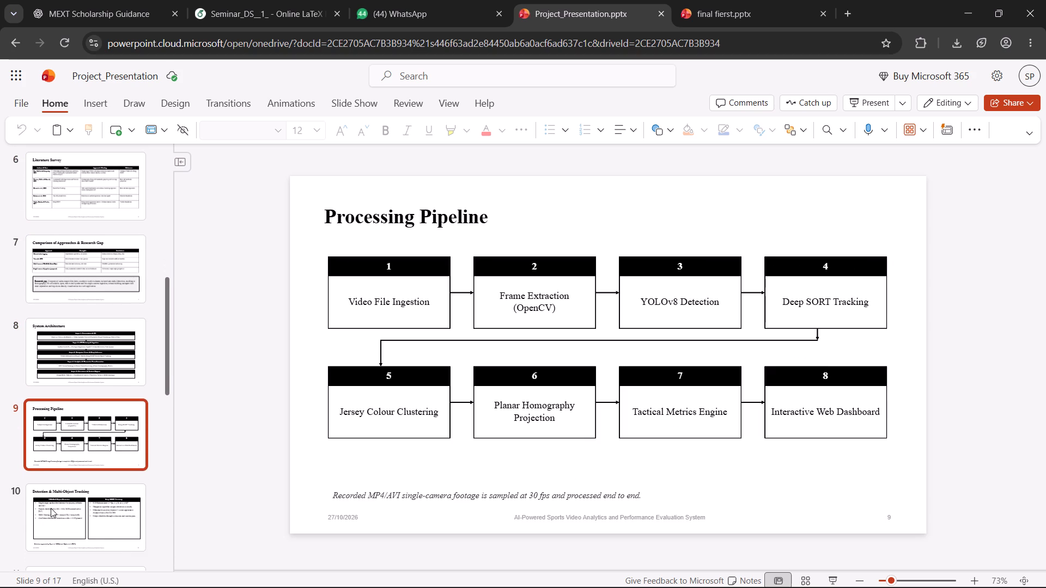
{"action": "left_click", "coordinate": [46, 526]}
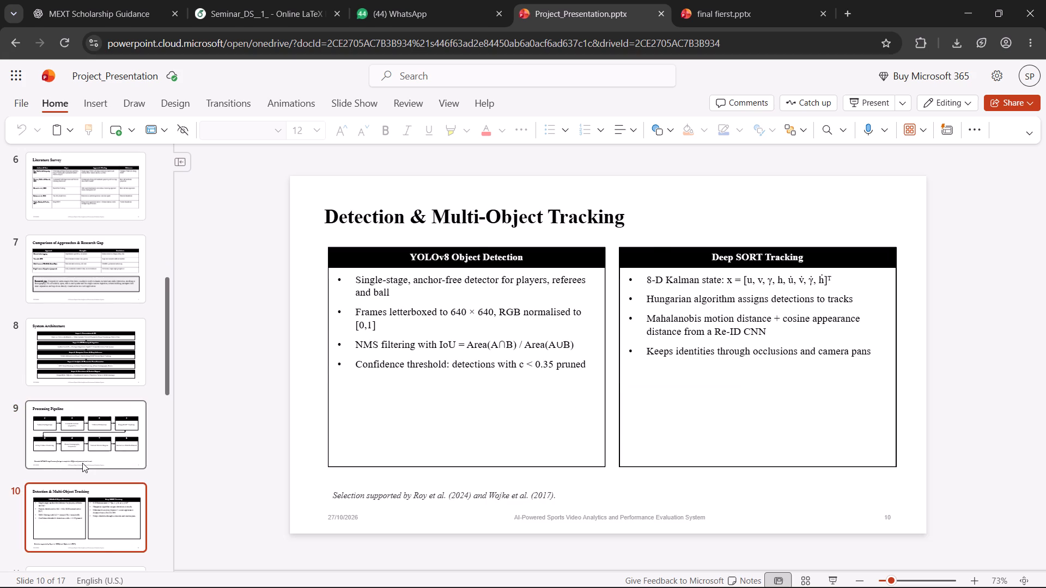
{"action": "left_click", "coordinate": [82, 463]}
Check the Proposed Methodology[4/4] flowchart in final fierst against Project_Presentation's slides 9 to 11, ending on the Processing Pipeline slide.
{"action": "left_click", "coordinate": [787, 0]}
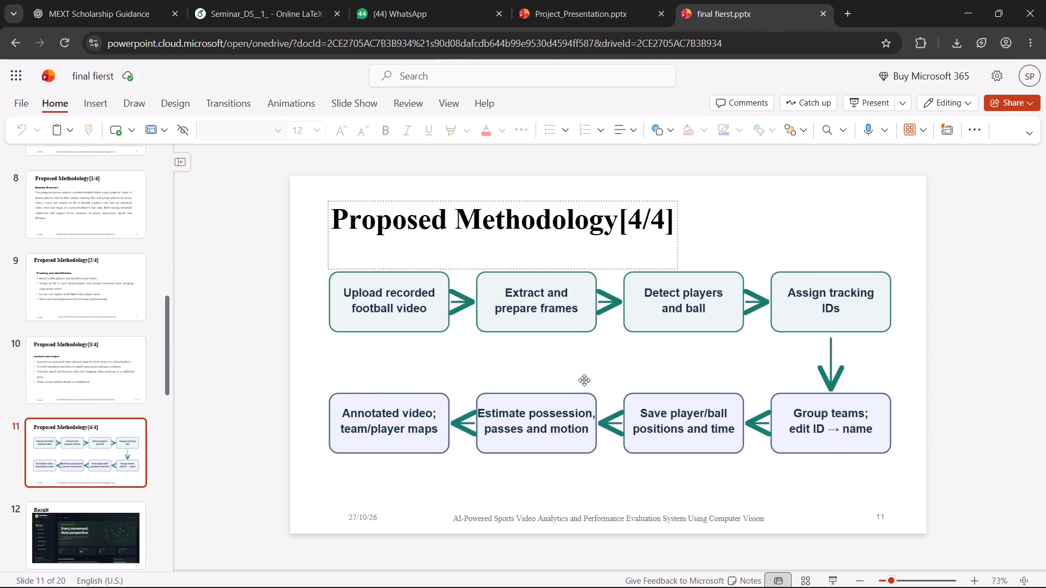
{"action": "scroll", "coordinate": [584, 380], "scroll_direction": "down", "scroll_amount": 1}
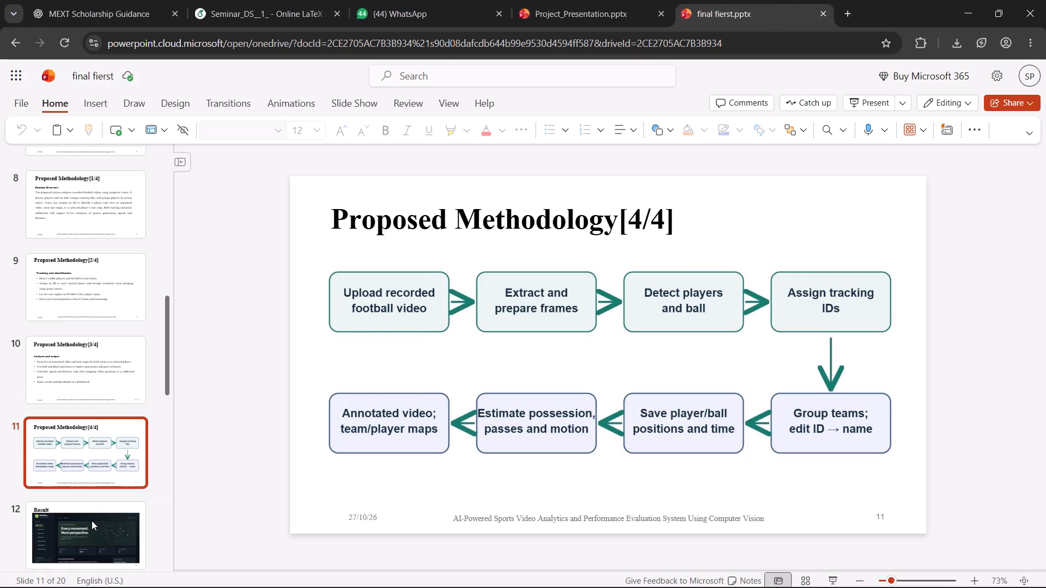
{"action": "left_click", "coordinate": [565, 0]}
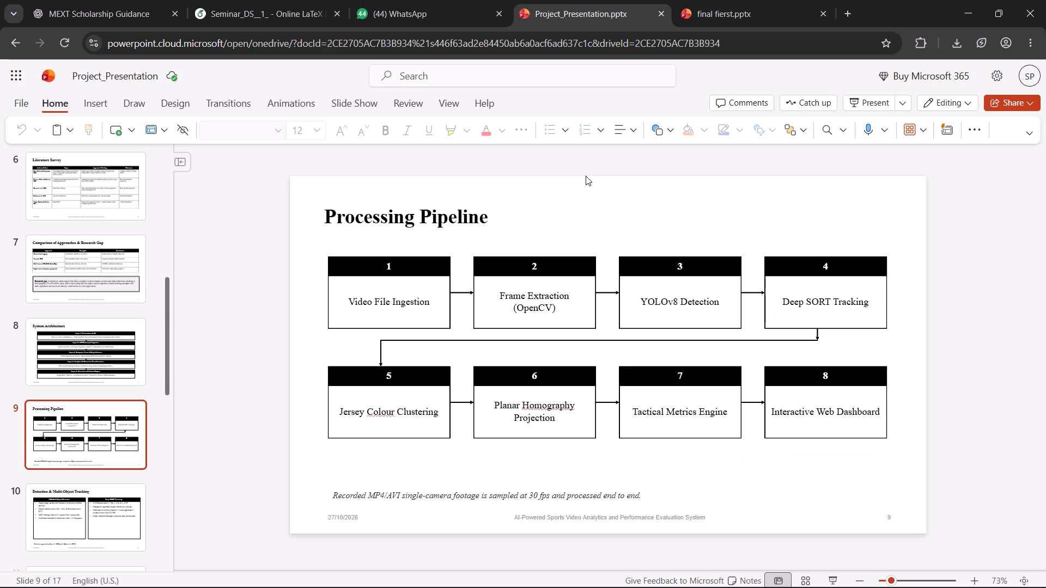
{"action": "scroll", "coordinate": [42, 507], "scroll_direction": "down", "scroll_amount": 2}
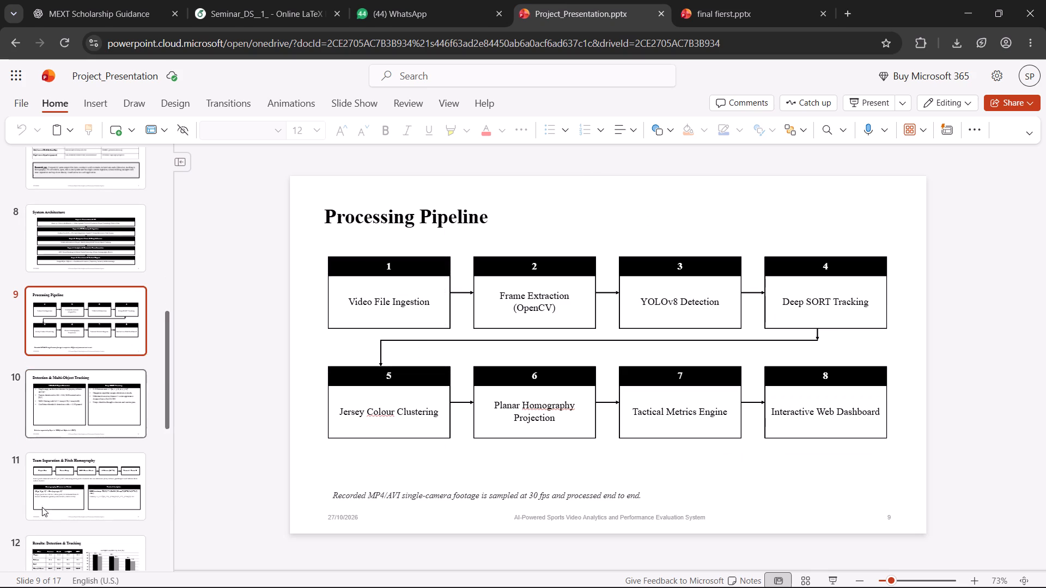
{"action": "left_click", "coordinate": [80, 403]}
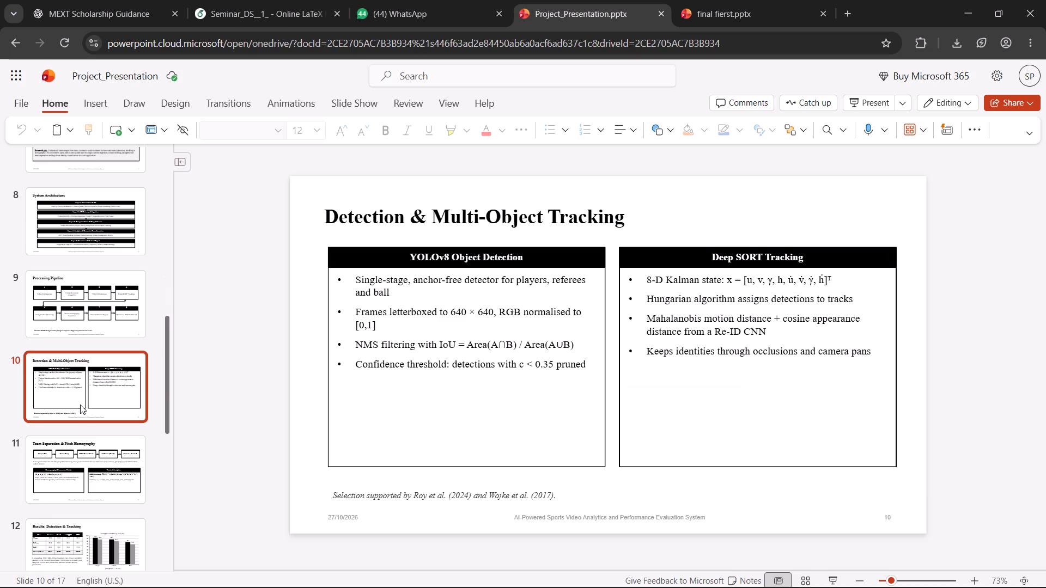
{"action": "left_click", "coordinate": [66, 467]}
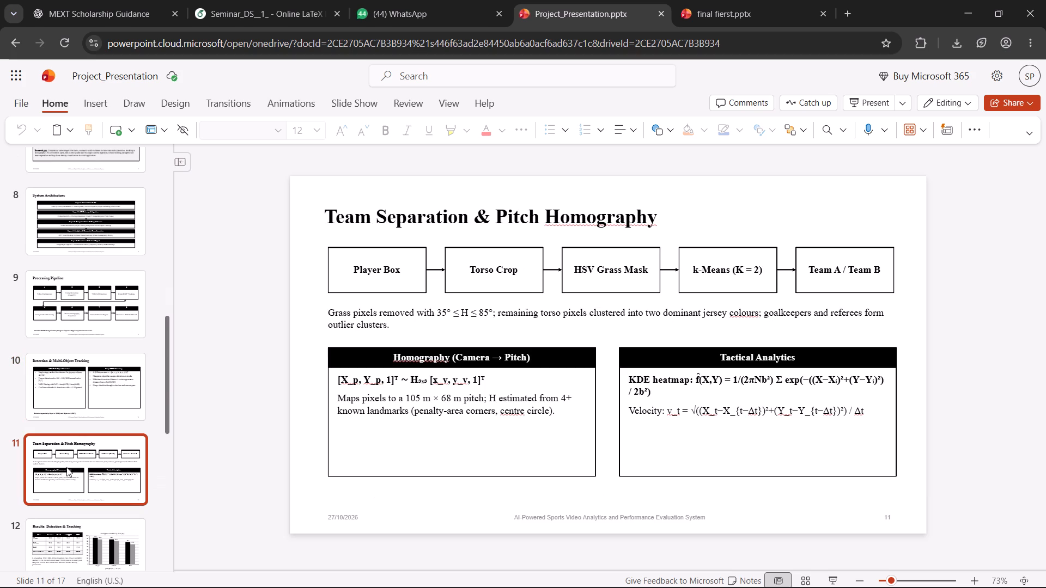
{"action": "left_click", "coordinate": [94, 303]}
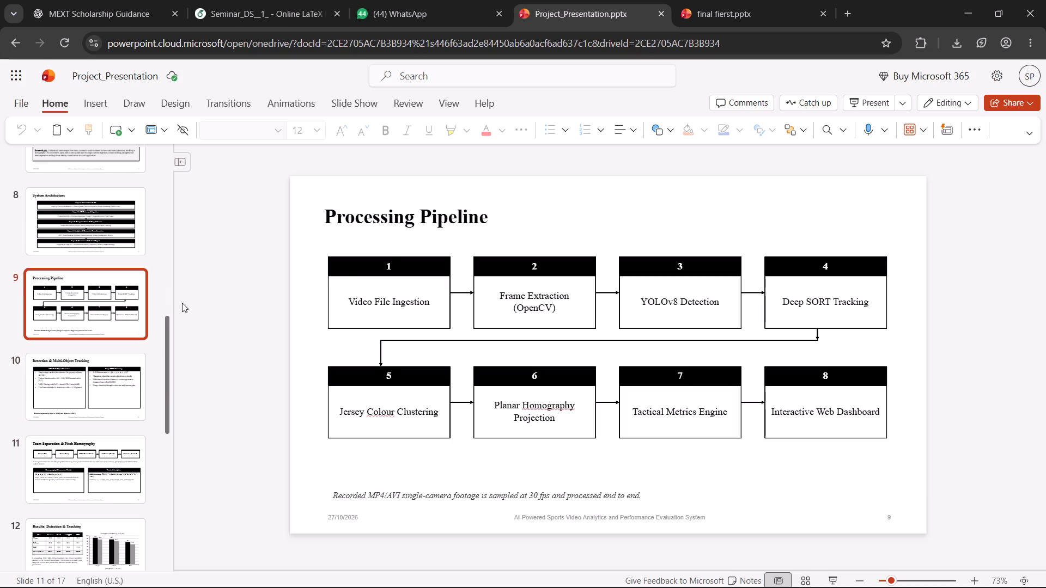
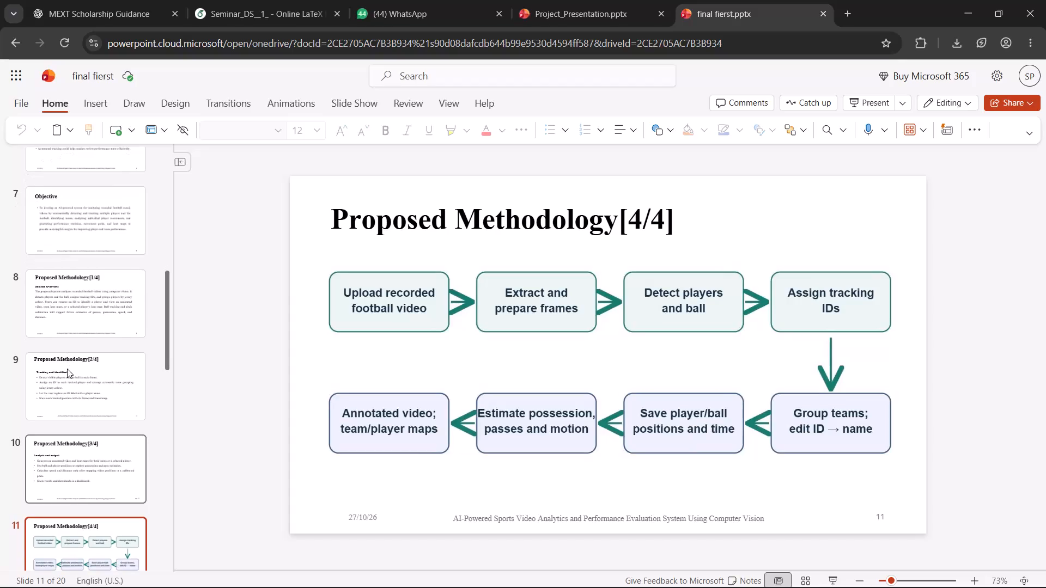
{"action": "left_click", "coordinate": [78, 317]}
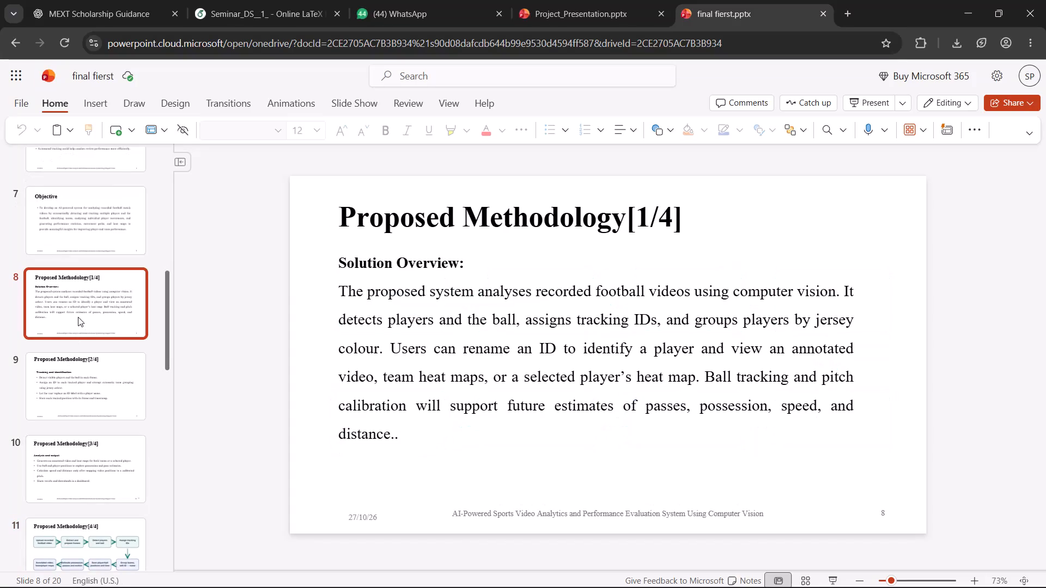
{"action": "left_click", "coordinate": [79, 364]}
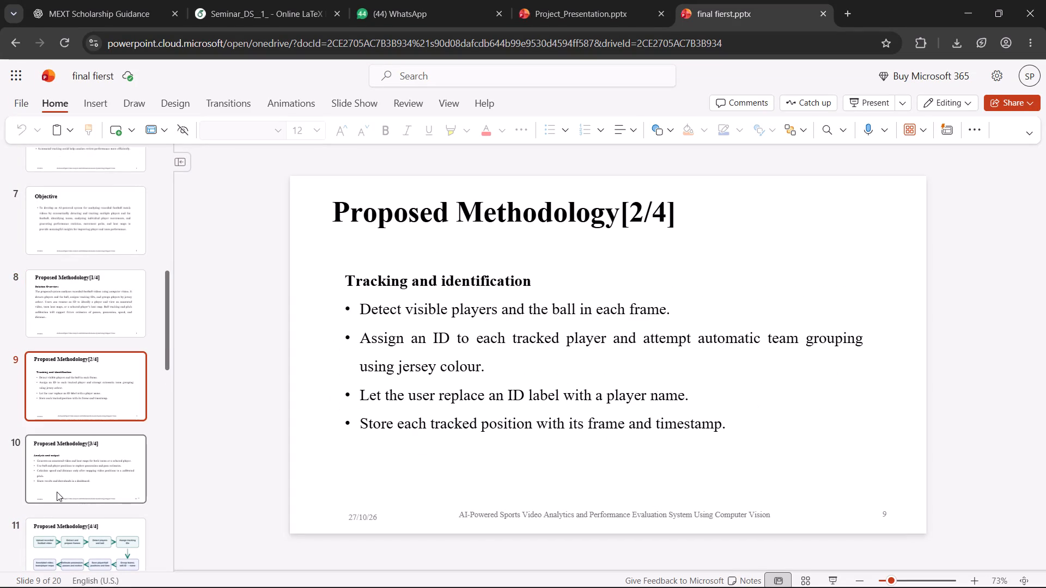
{"action": "left_click", "coordinate": [57, 492]}
{"action": "scroll", "coordinate": [113, 493], "scroll_direction": "down", "scroll_amount": 1}
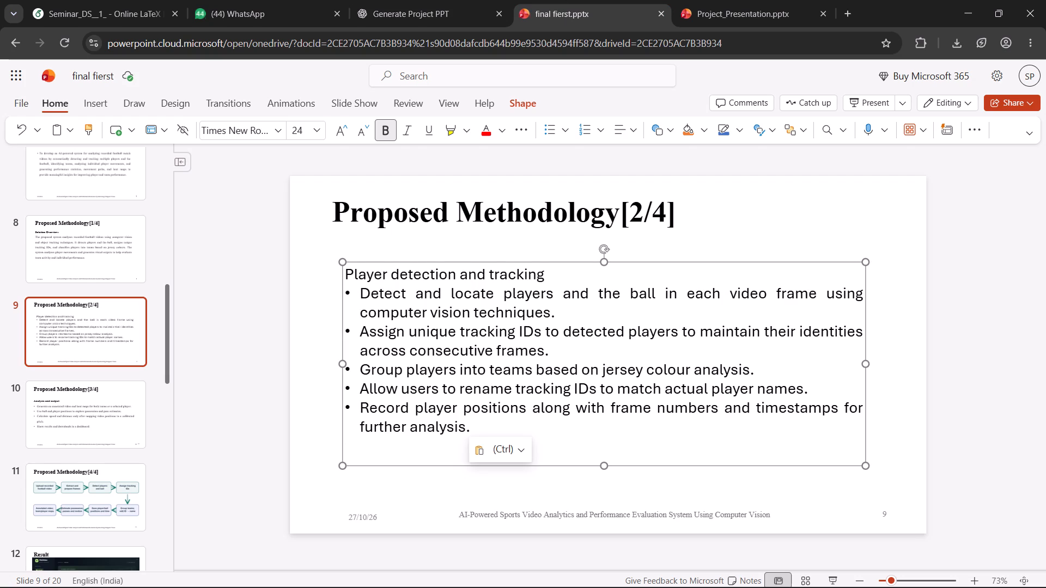
Format the bullets under Player detection and tracking on slide 9 in Times New Roman at size 24.
{"action": "left_click_drag", "start_coordinate": [473, 428], "coordinate": [362, 299]}
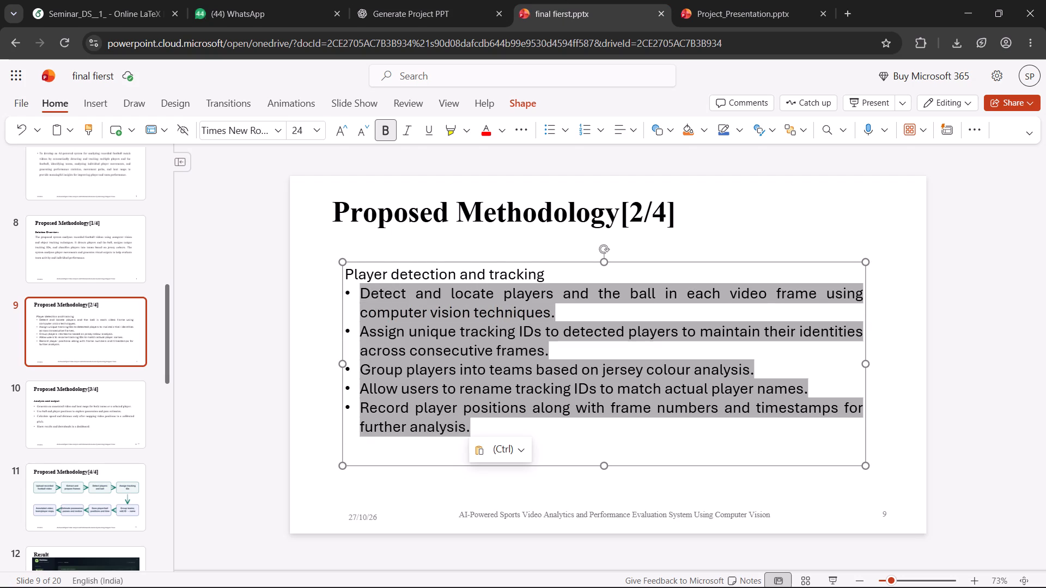
{"action": "left_click_drag", "start_coordinate": [362, 299], "coordinate": [360, 297]}
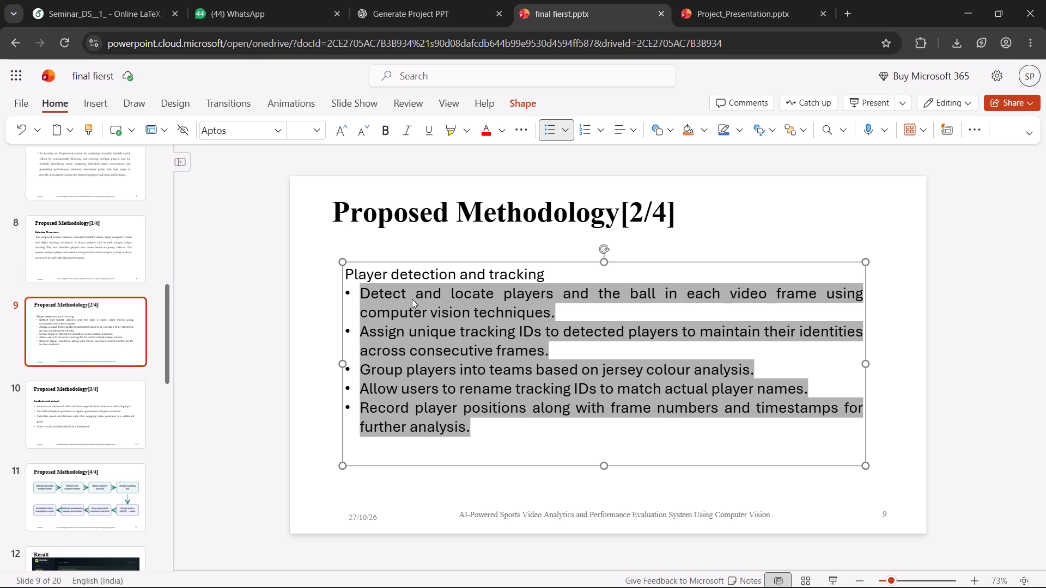
{"action": "right_click", "coordinate": [412, 299]}
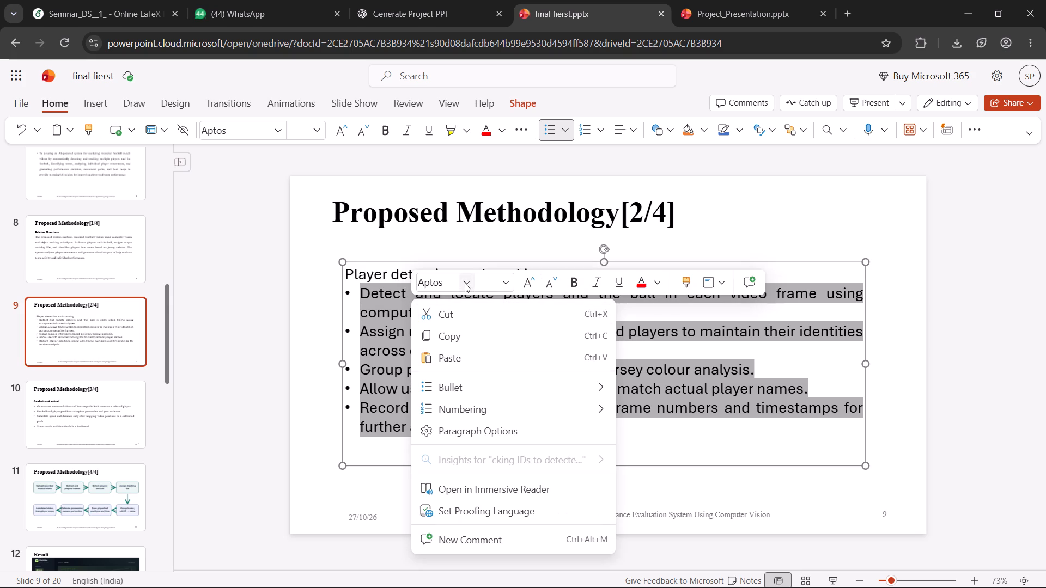
{"action": "left_click", "coordinate": [465, 283]}
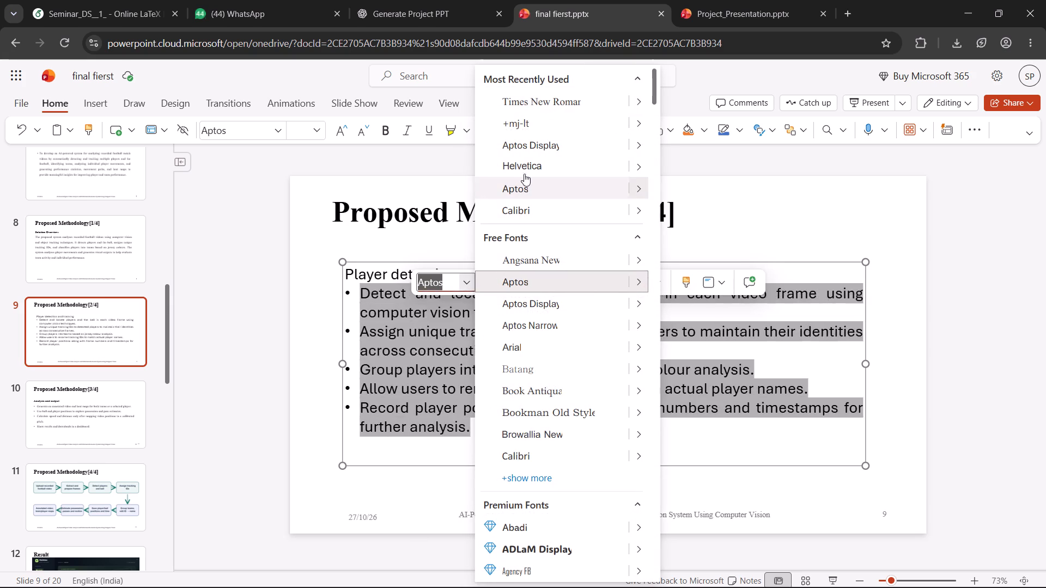
{"action": "left_click", "coordinate": [520, 103]}
{"action": "left_click", "coordinate": [502, 279]}
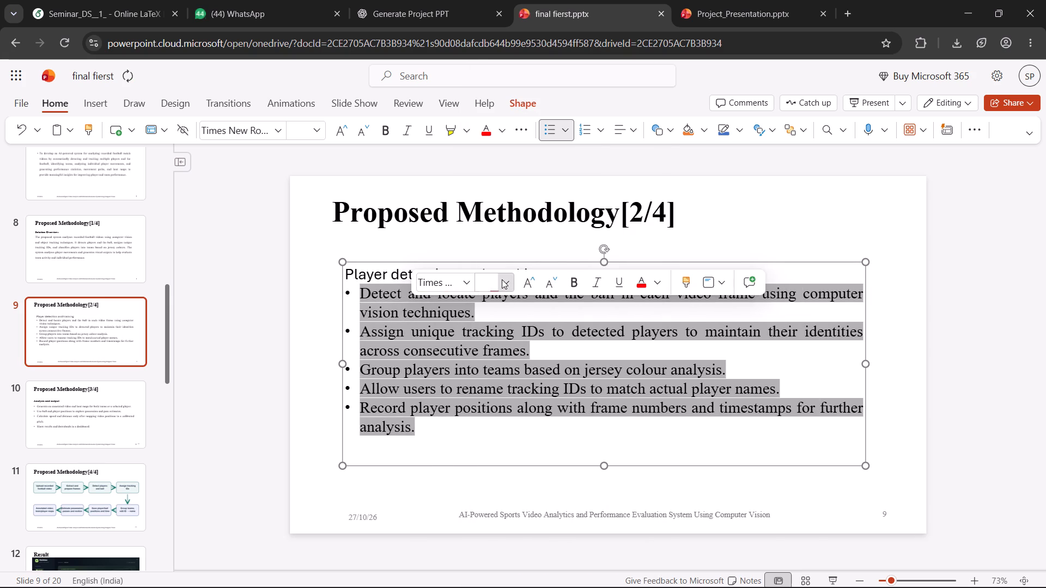
{"action": "left_click", "coordinate": [534, 295]}
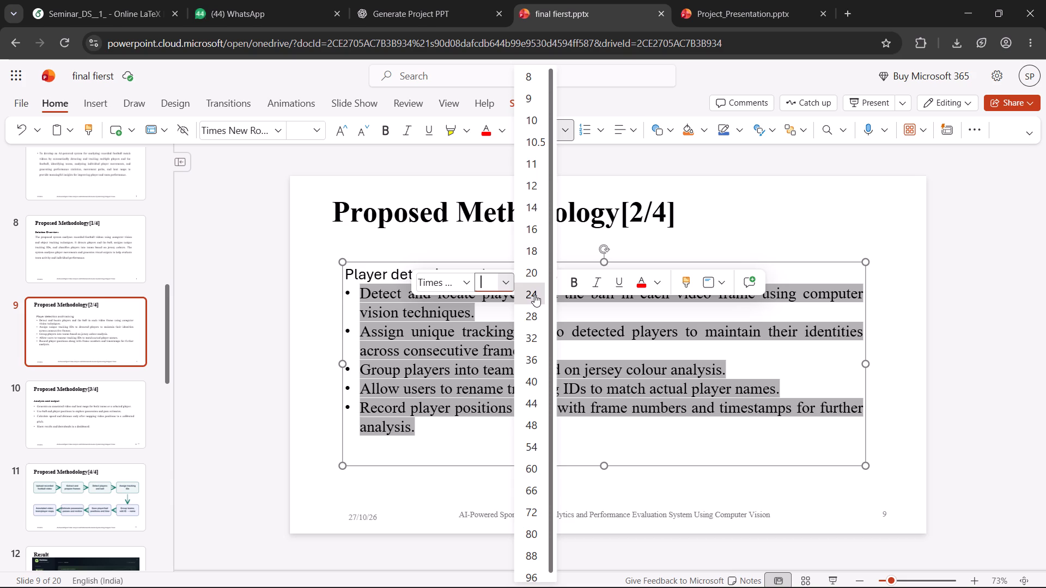
{"action": "left_click", "coordinate": [477, 468]}
{"action": "left_click", "coordinate": [452, 500]}
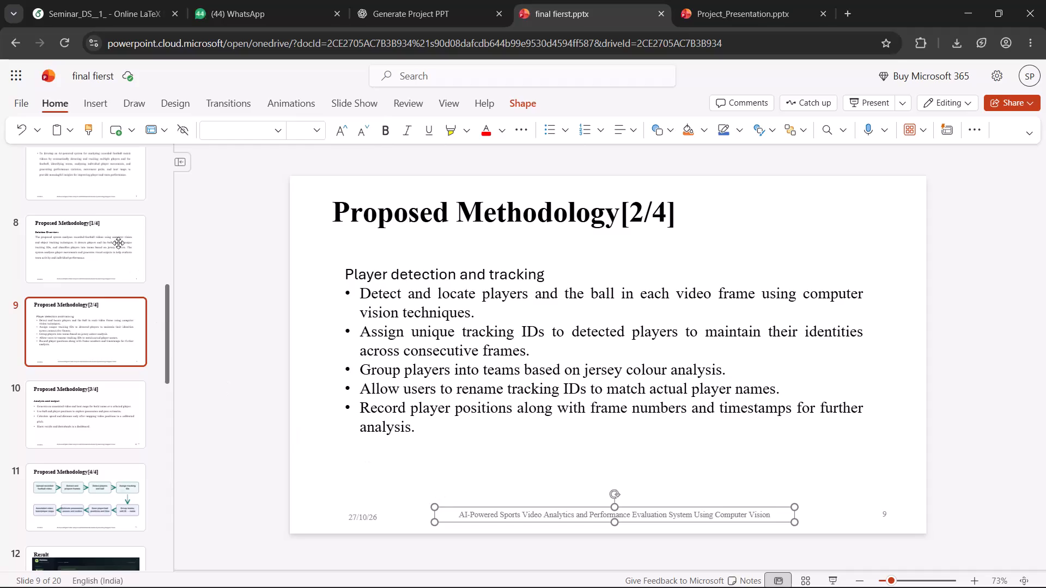
Format the Player detection and tracking heading on slide 9 in bold Times New Roman, checking it against slide 8's Solution Overview heading.
{"action": "left_click", "coordinate": [93, 237]}
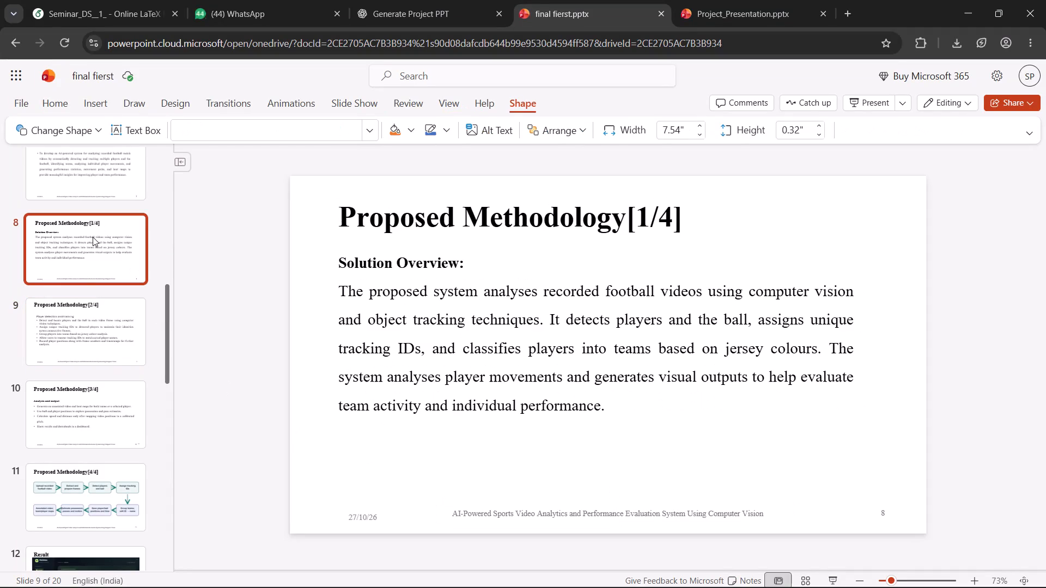
{"action": "left_click", "coordinate": [89, 334]}
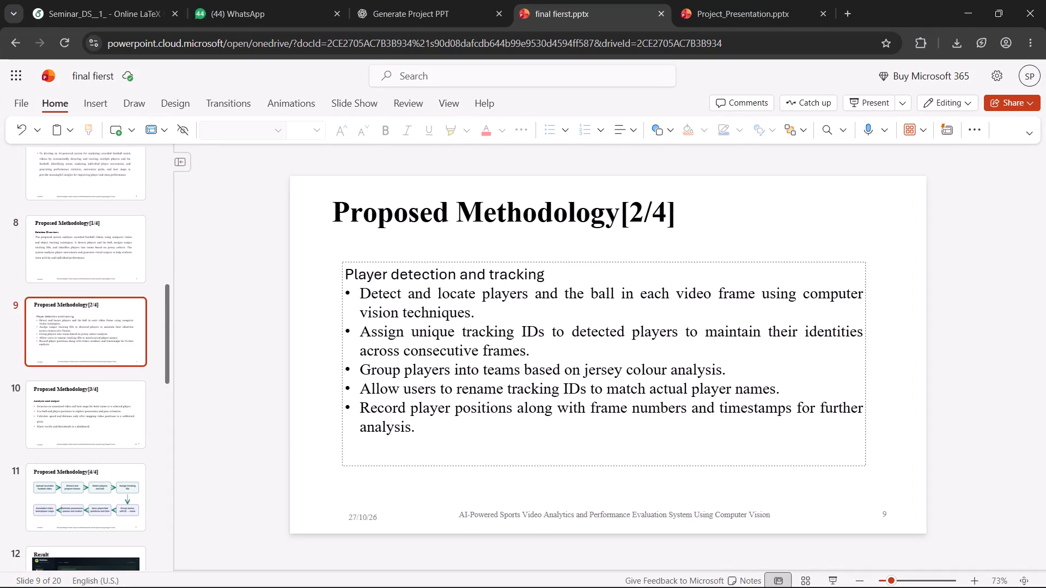
{"action": "left_click_drag", "start_coordinate": [546, 277], "coordinate": [345, 274]}
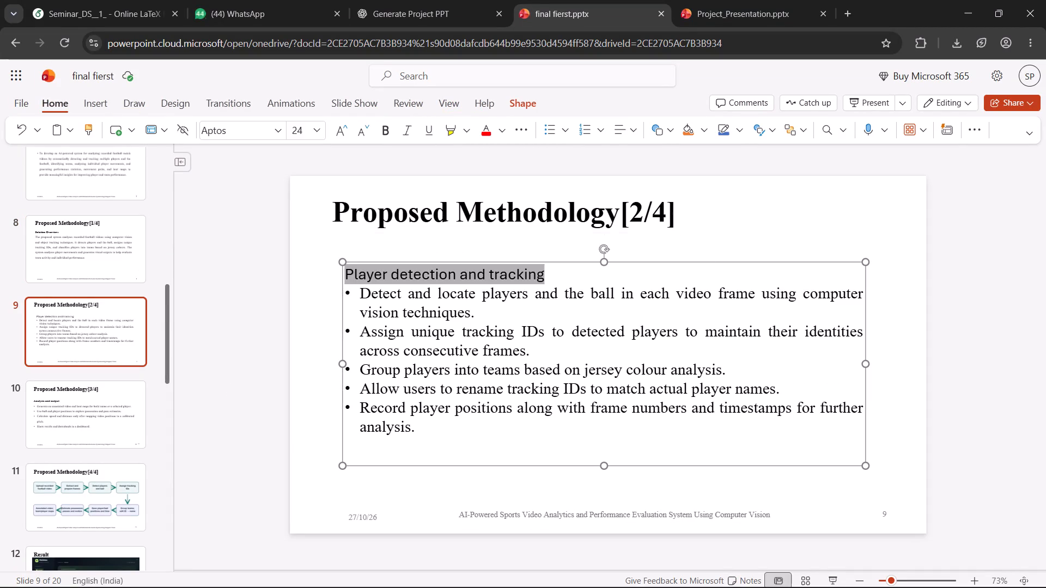
{"action": "left_click", "coordinate": [402, 253]}
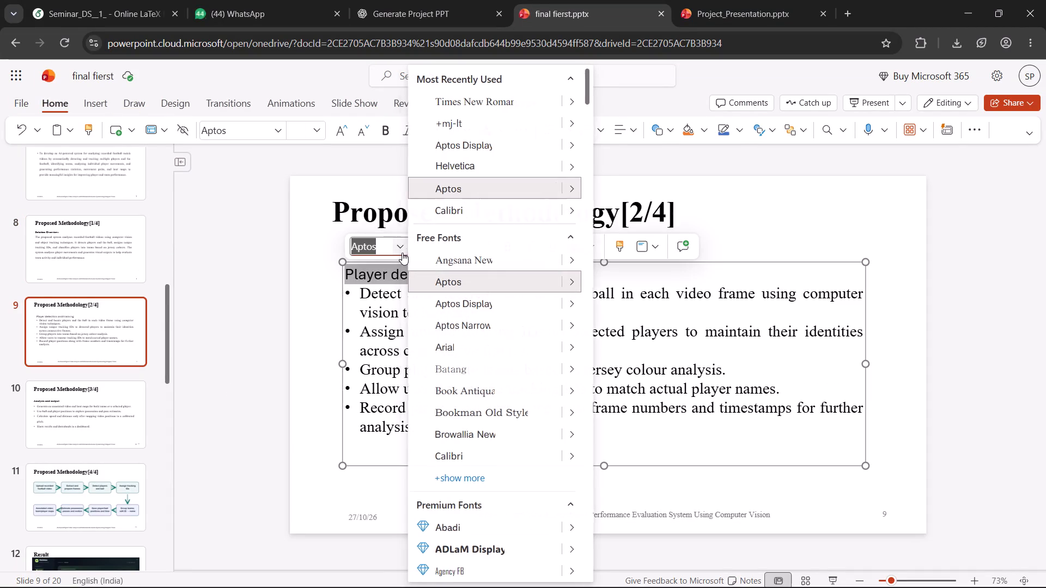
{"action": "left_click", "coordinate": [468, 104]}
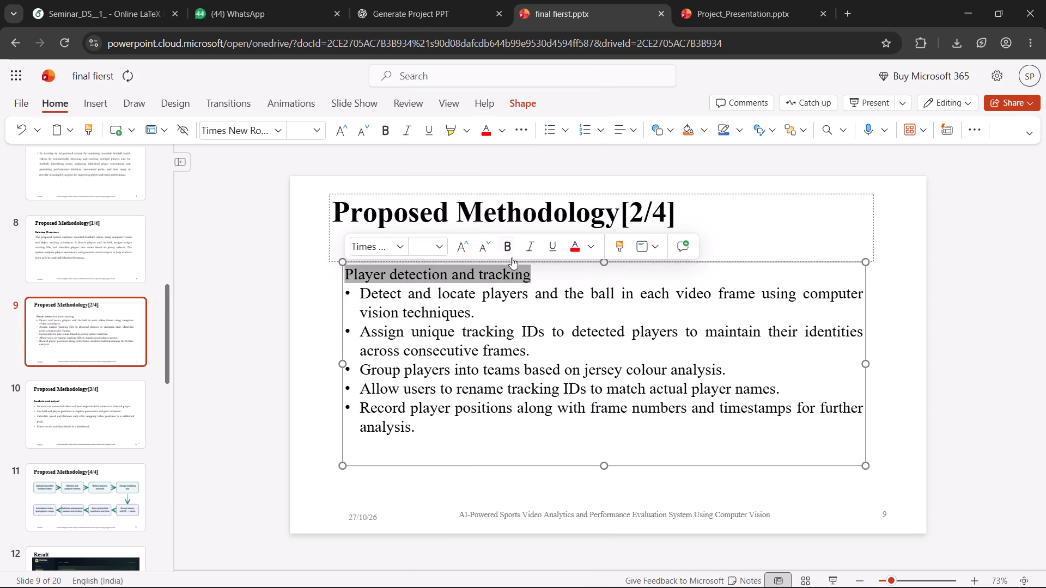
{"action": "left_click", "coordinate": [508, 242]}
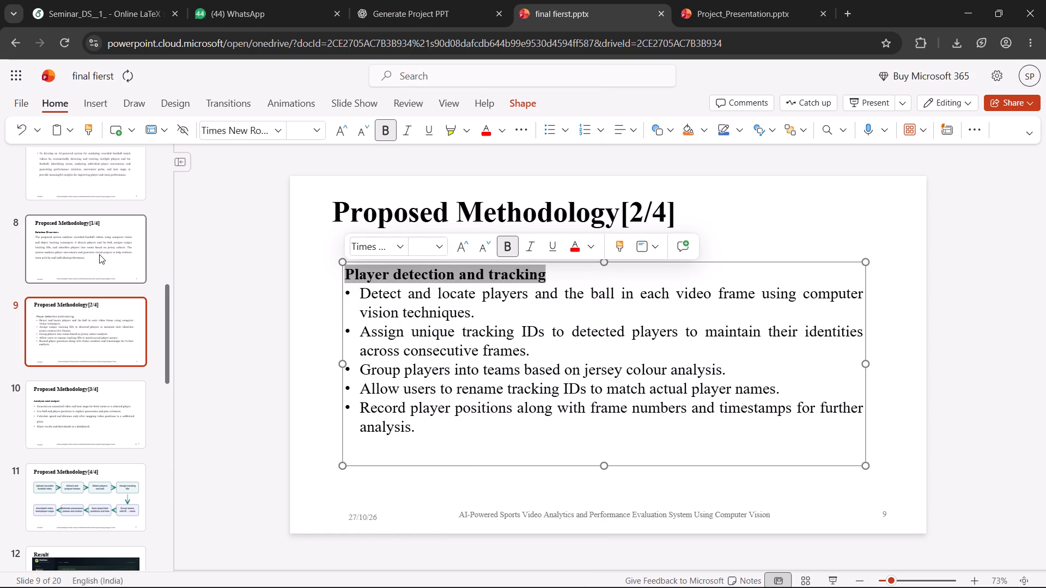
{"action": "left_click", "coordinate": [98, 254]}
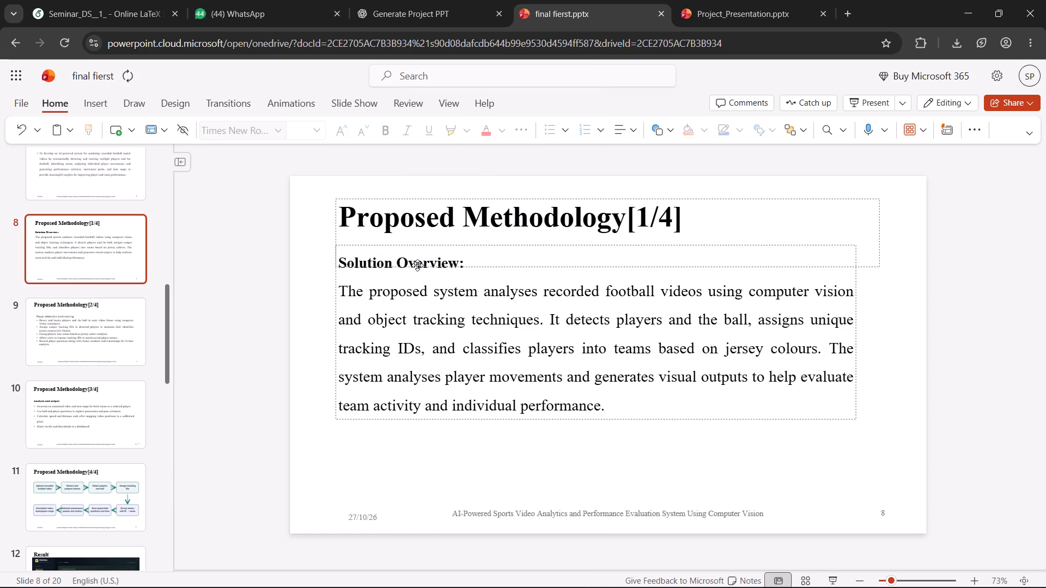
{"action": "left_click", "coordinate": [417, 265]}
{"action": "left_click", "coordinate": [381, 253]}
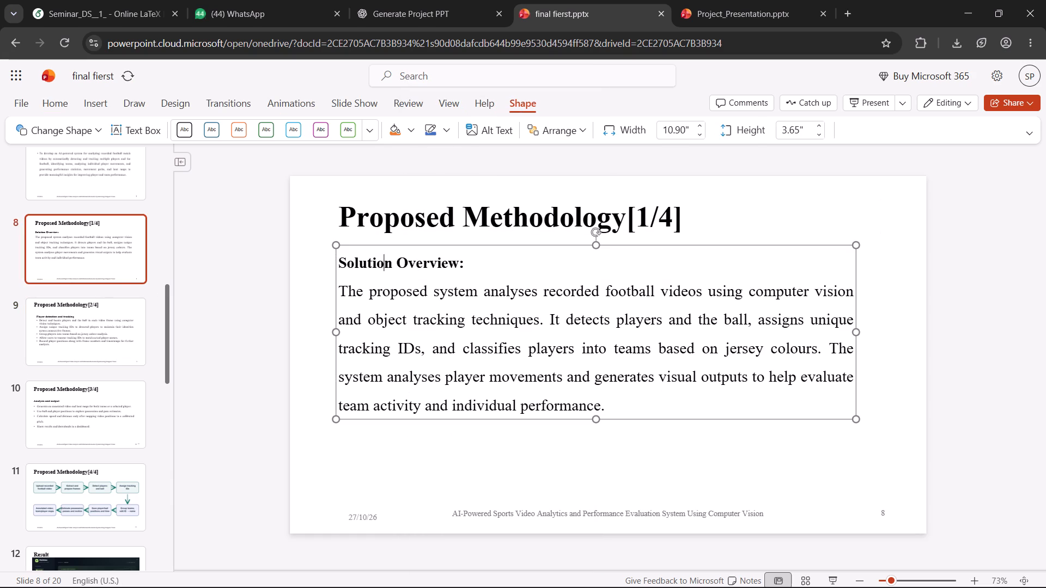
{"action": "left_click_drag", "start_coordinate": [369, 260], "coordinate": [435, 261]}
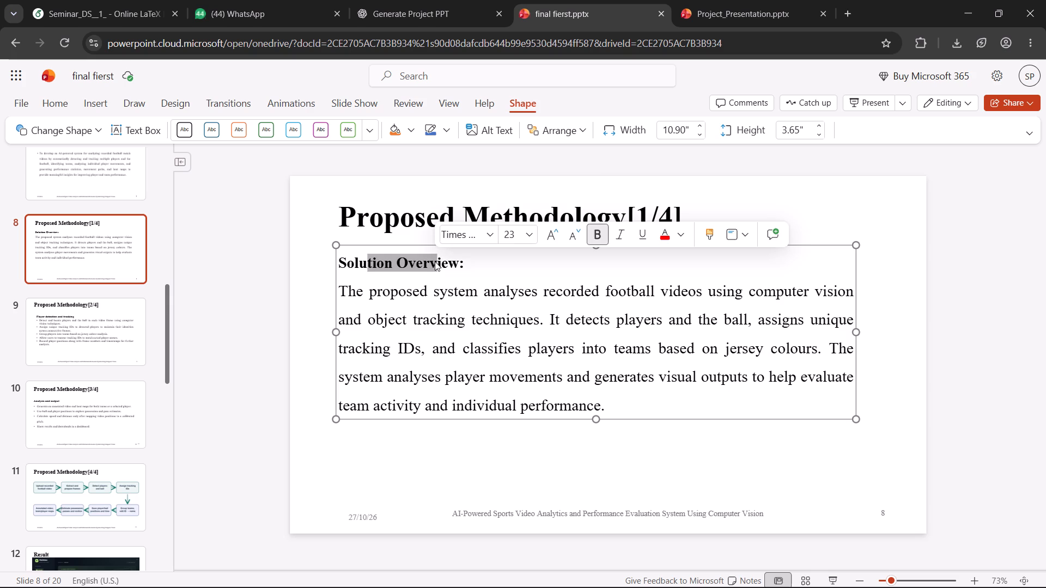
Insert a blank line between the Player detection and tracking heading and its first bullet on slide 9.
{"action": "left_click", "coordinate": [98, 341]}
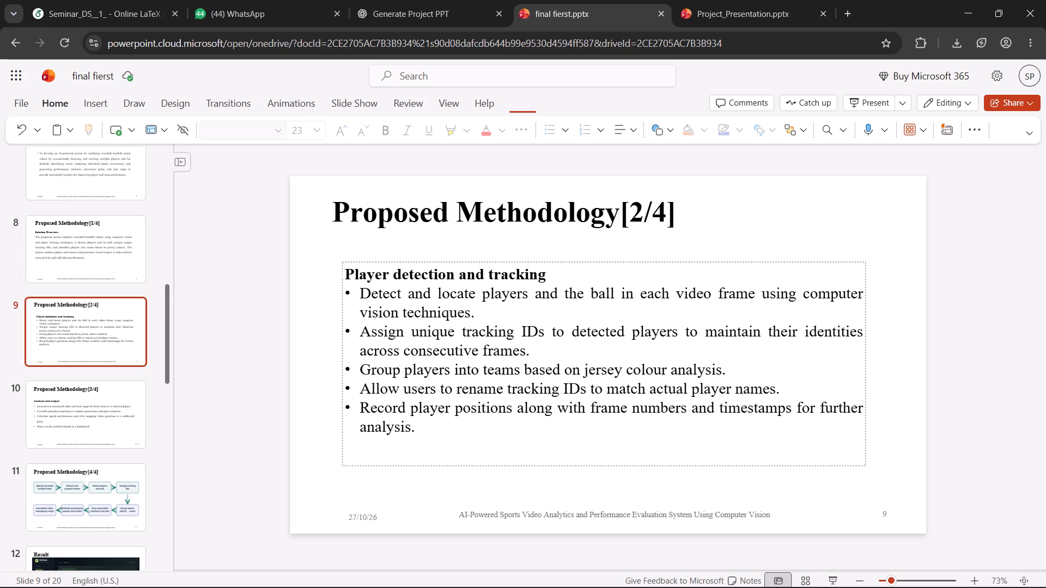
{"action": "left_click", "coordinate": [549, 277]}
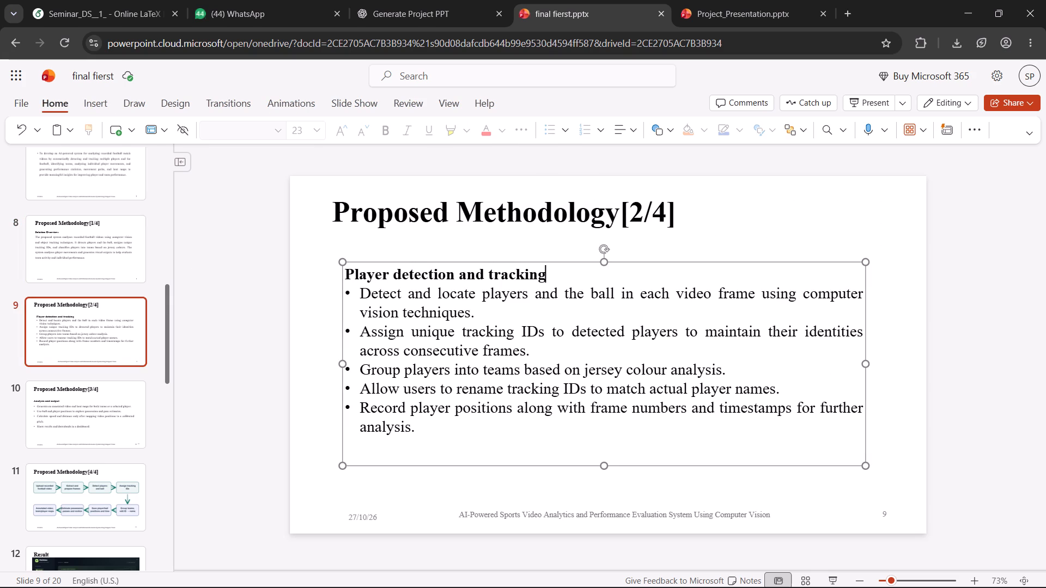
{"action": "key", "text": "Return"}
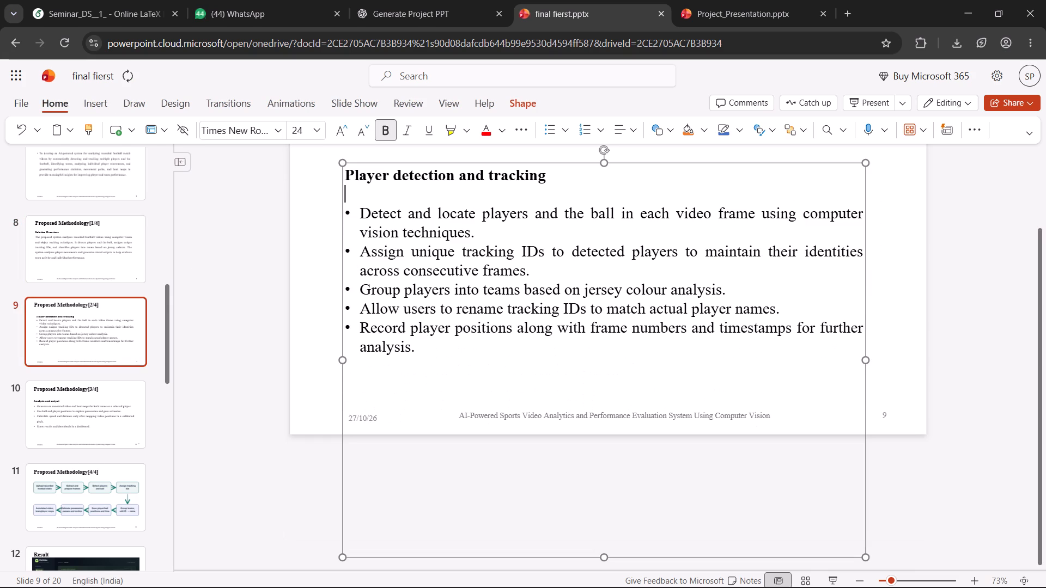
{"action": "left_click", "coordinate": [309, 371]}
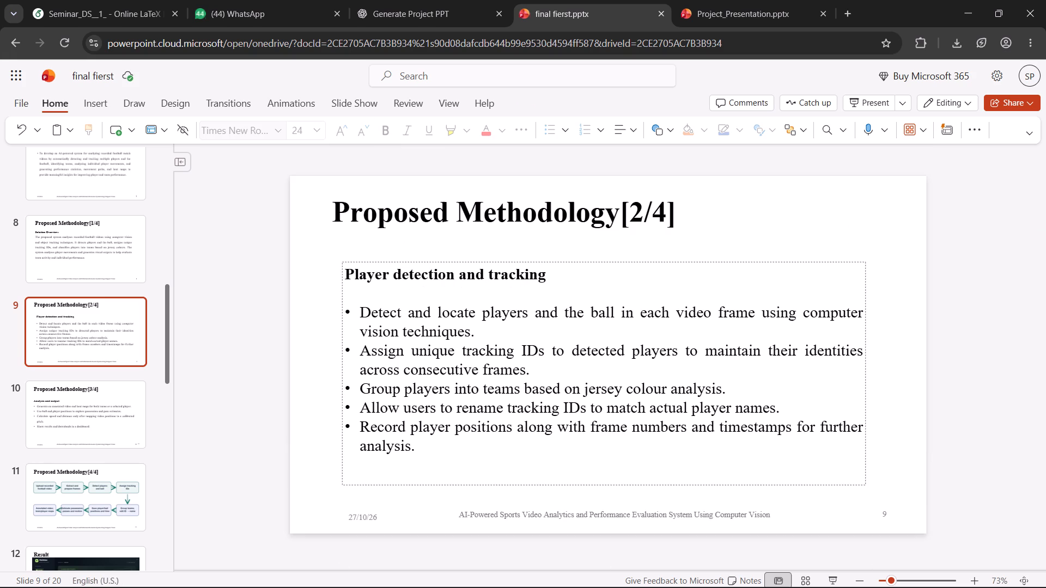
Move the body text box on slide 9 slightly up and left so its left edge aligns with the title's.
{"action": "left_click", "coordinate": [101, 430]}
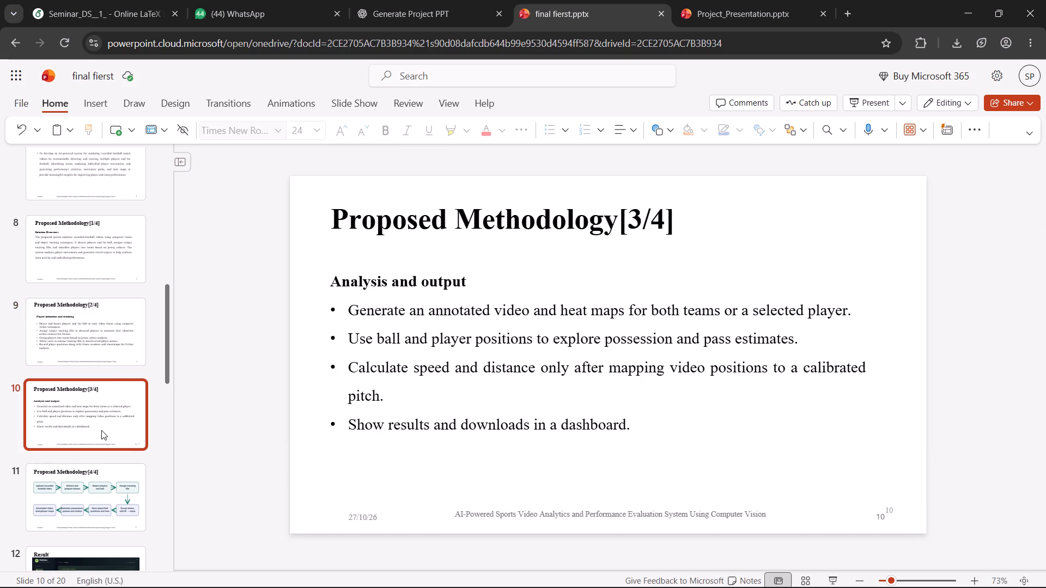
{"action": "left_click", "coordinate": [94, 335]}
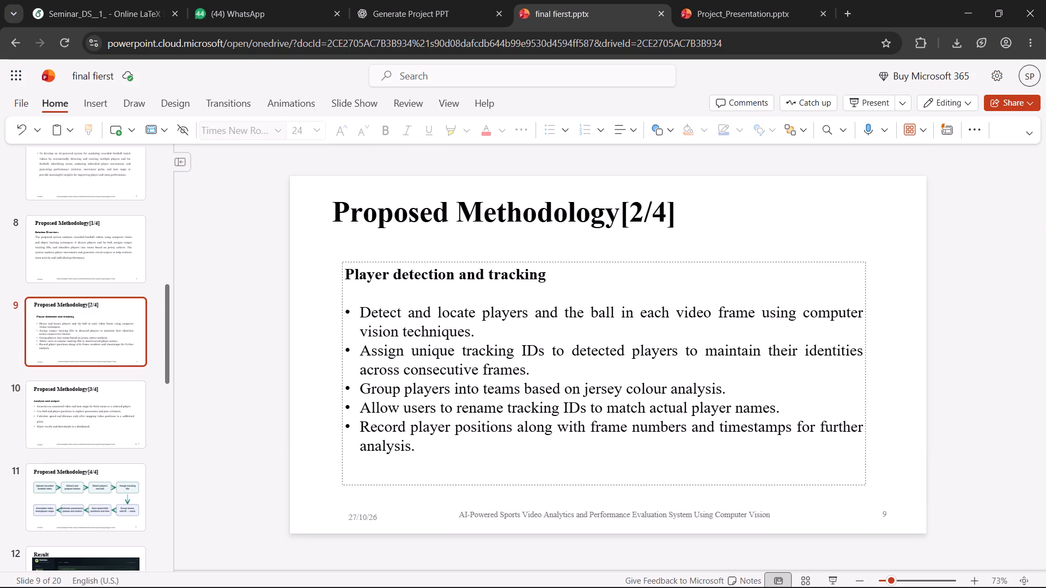
{"action": "left_click_drag", "start_coordinate": [373, 297], "coordinate": [369, 277]}
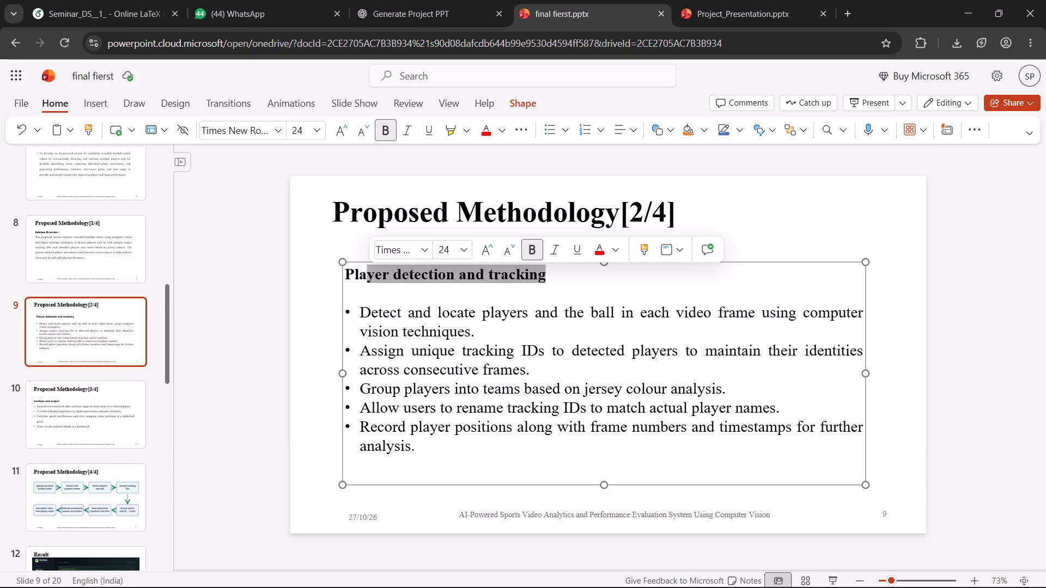
{"action": "left_click", "coordinate": [314, 334]}
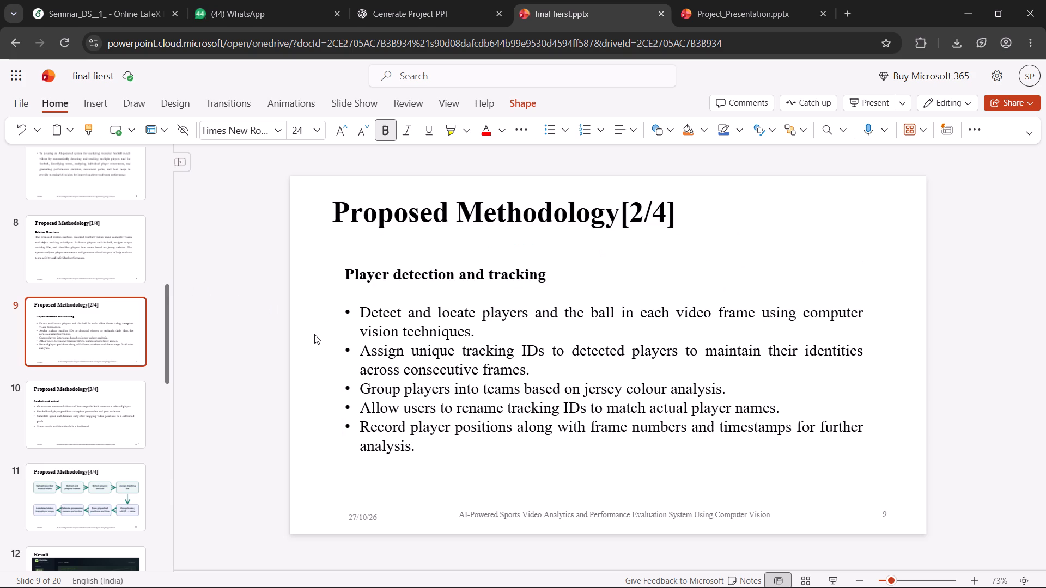
{"action": "left_click", "coordinate": [382, 322]}
{"action": "left_click_drag", "start_coordinate": [342, 327], "coordinate": [327, 320]}
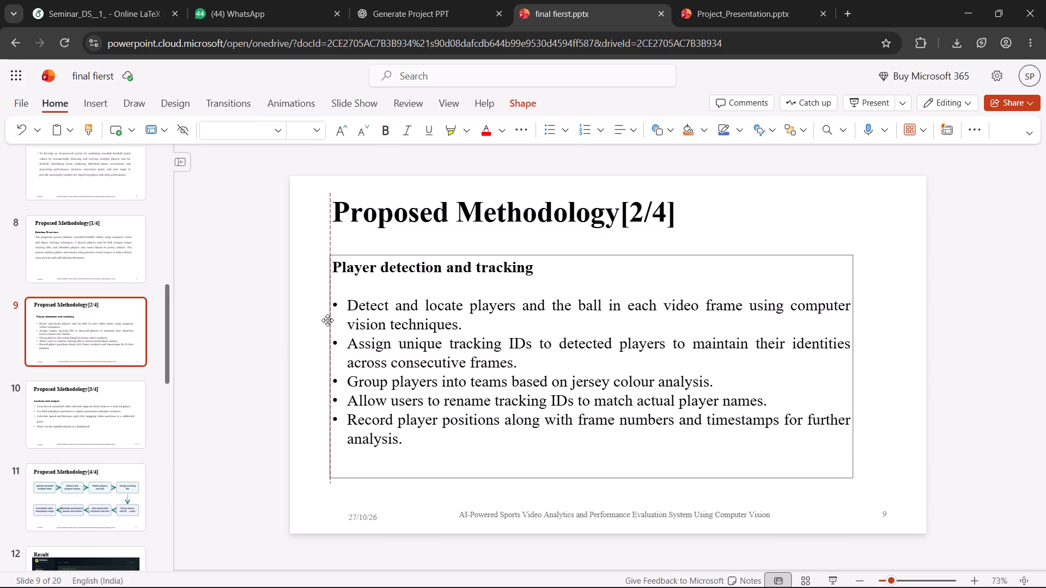
{"action": "left_click_drag", "start_coordinate": [327, 320], "coordinate": [332, 320]}
{"action": "left_click_drag", "start_coordinate": [332, 320], "coordinate": [332, 317]}
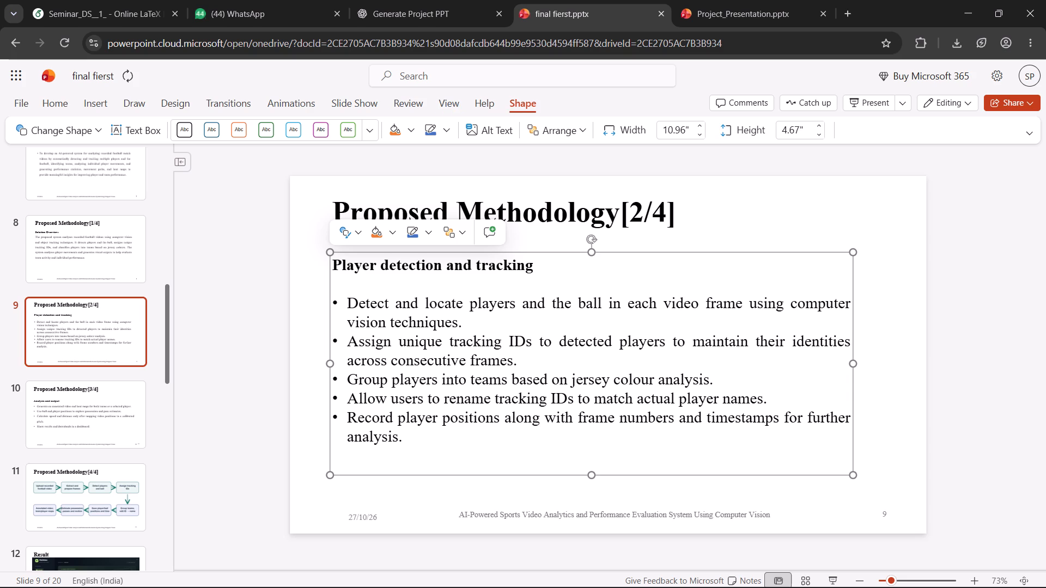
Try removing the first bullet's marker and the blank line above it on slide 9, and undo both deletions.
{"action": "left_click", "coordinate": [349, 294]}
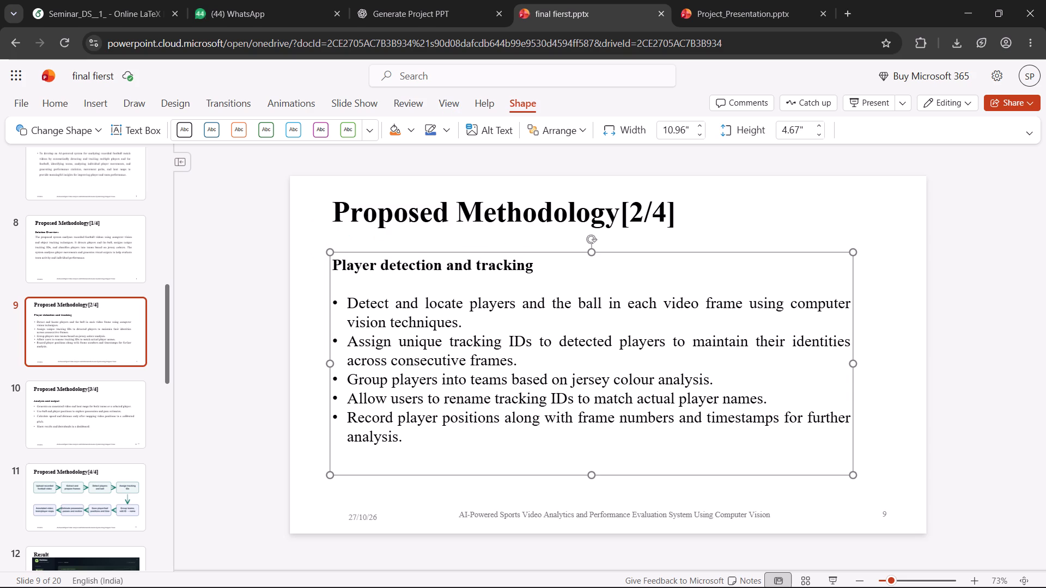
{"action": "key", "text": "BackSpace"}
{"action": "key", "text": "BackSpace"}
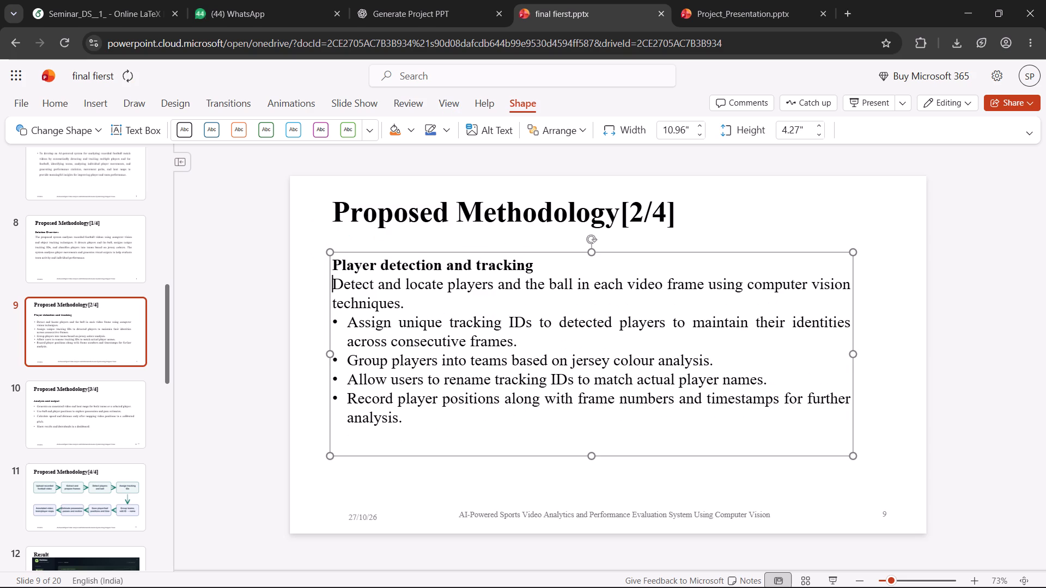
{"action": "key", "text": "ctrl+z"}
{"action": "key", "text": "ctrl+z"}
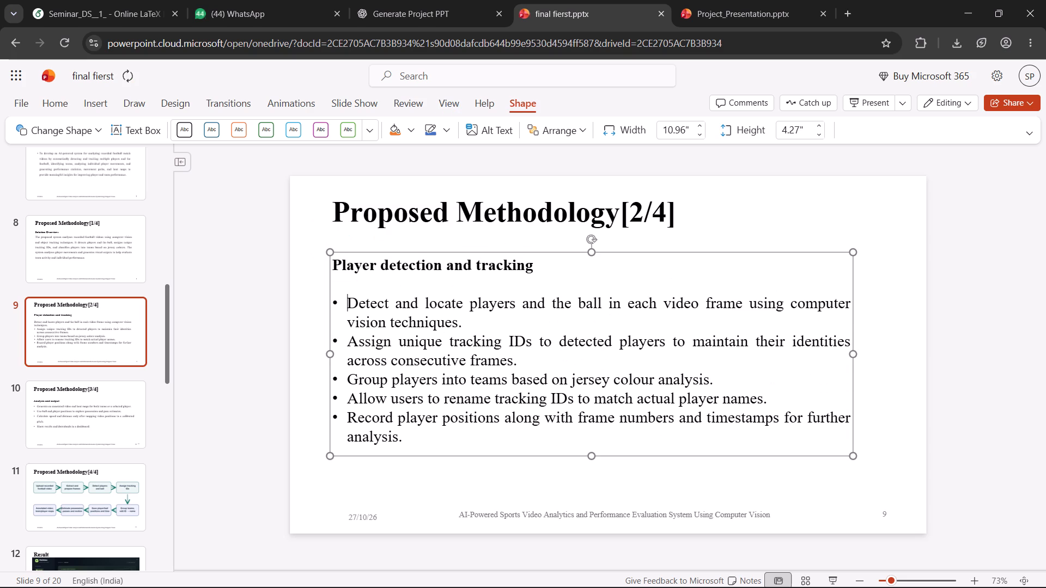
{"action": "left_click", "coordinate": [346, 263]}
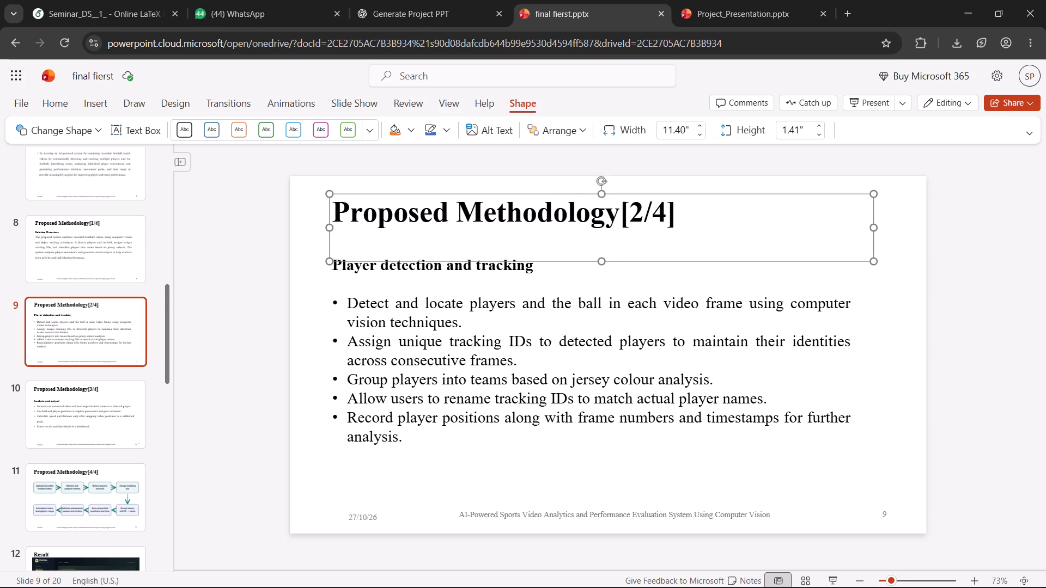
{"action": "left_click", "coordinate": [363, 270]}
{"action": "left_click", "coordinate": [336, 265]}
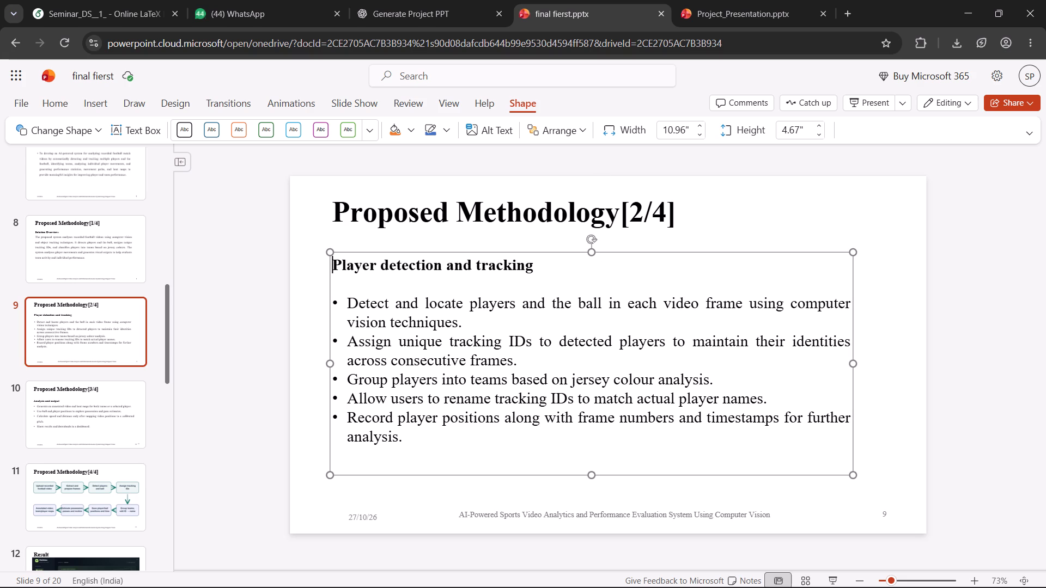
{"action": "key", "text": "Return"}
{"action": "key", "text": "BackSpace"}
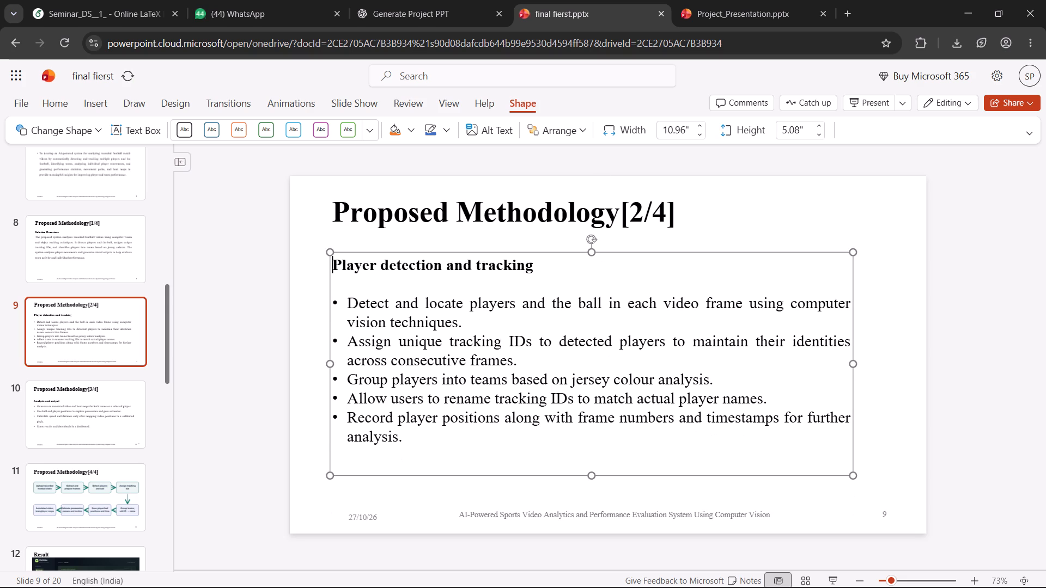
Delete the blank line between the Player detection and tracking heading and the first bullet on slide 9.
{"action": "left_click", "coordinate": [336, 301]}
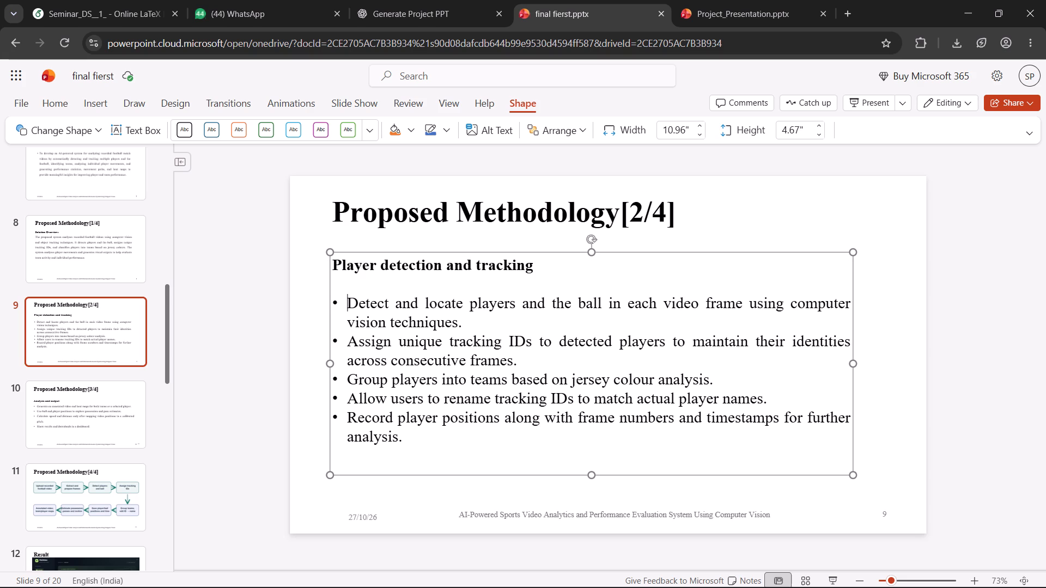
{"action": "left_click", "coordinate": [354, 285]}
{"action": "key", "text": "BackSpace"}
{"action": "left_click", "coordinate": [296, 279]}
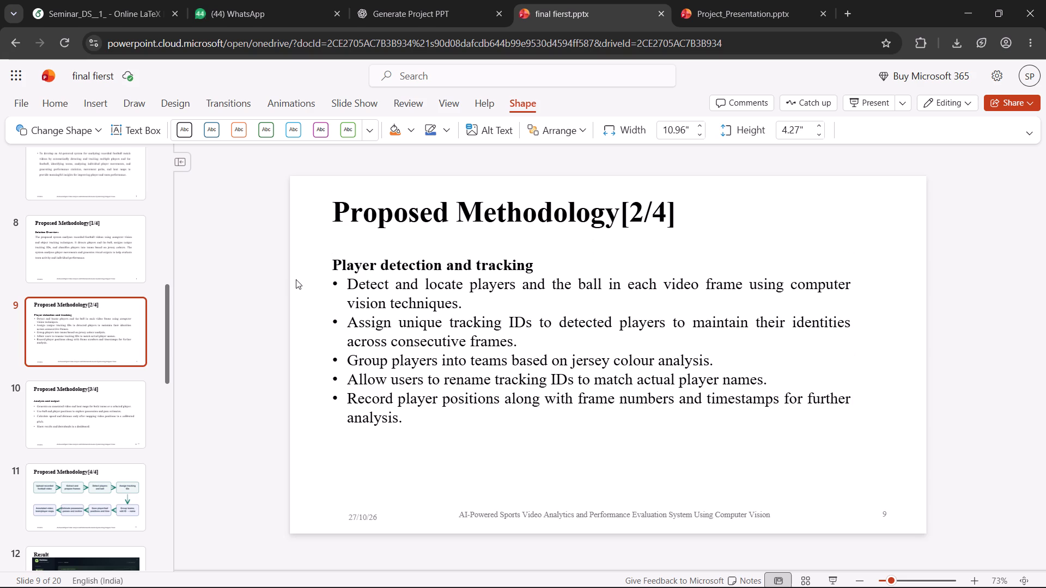
Compare with slide 10's heading spacing and insert a blank line below the Player detection and tracking heading on slide 9.
{"action": "left_click", "coordinate": [99, 397]}
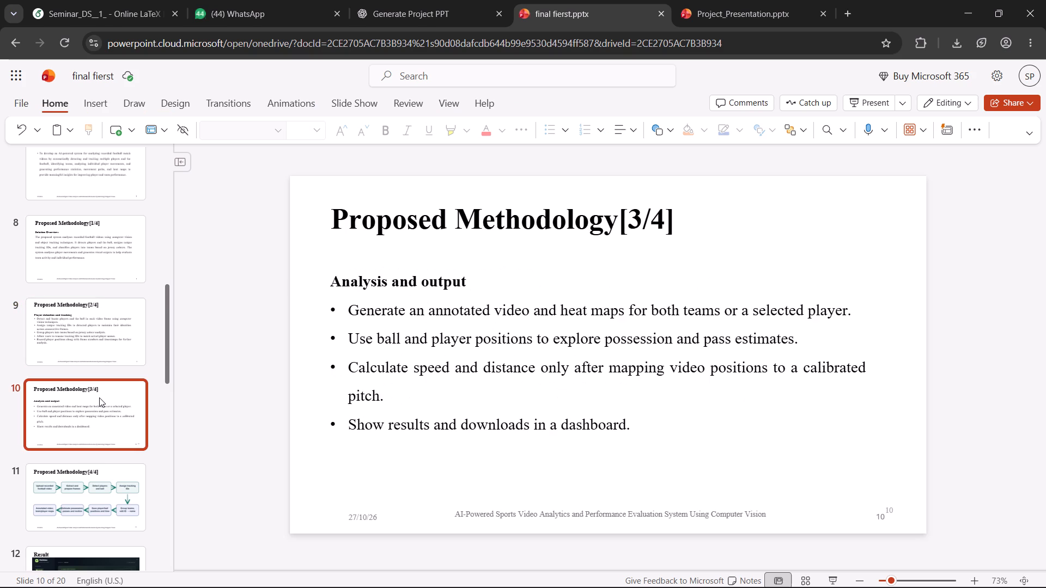
{"action": "left_click", "coordinate": [96, 310]}
{"action": "left_click", "coordinate": [537, 273]}
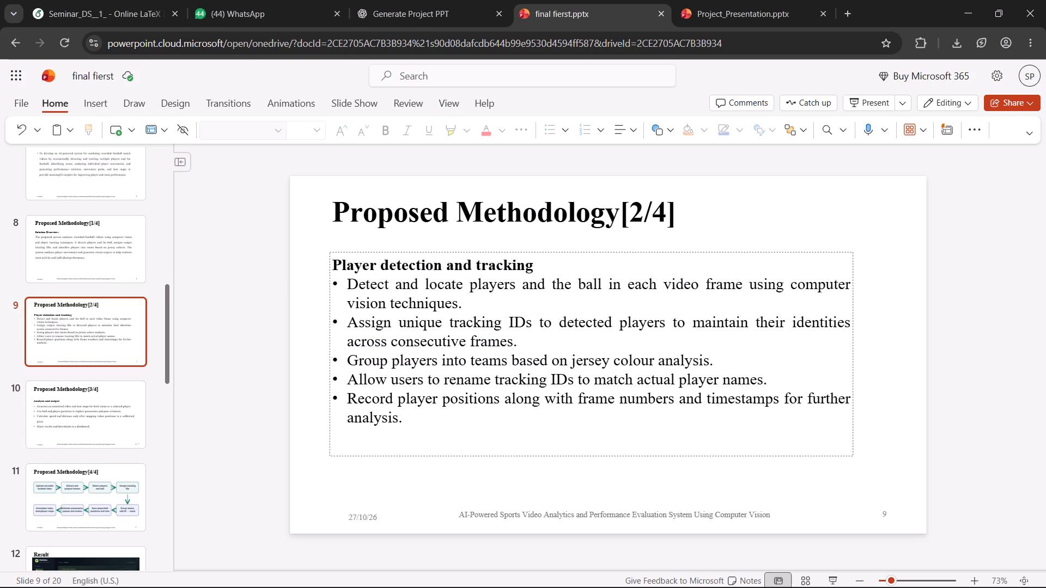
{"action": "key", "text": "Return"}
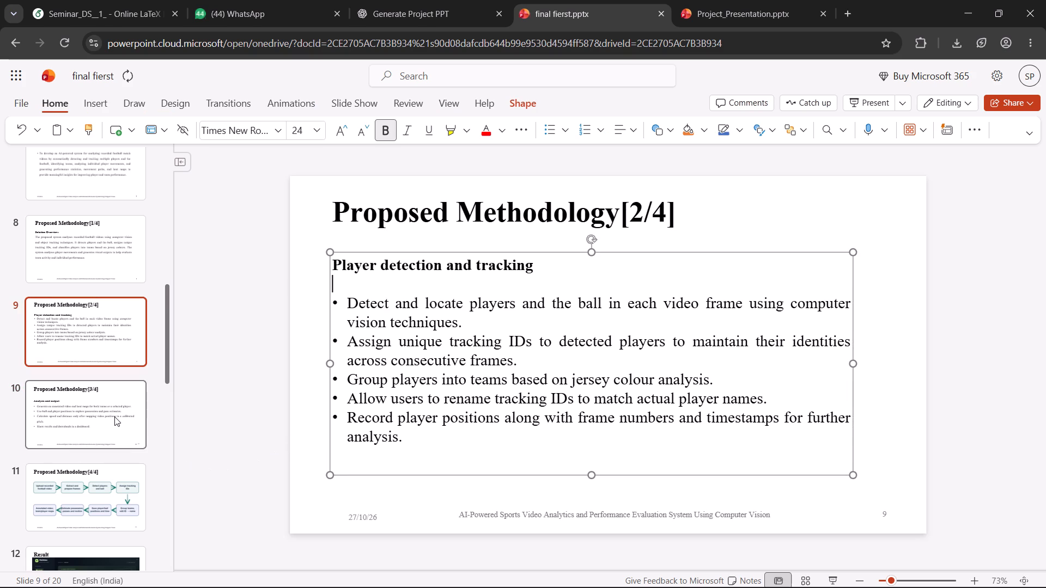
Insert a blank line after each of the first three bullets on slide 9, Proposed Methodology[2/4].
{"action": "left_click", "coordinate": [114, 416]}
{"action": "left_click", "coordinate": [94, 340]}
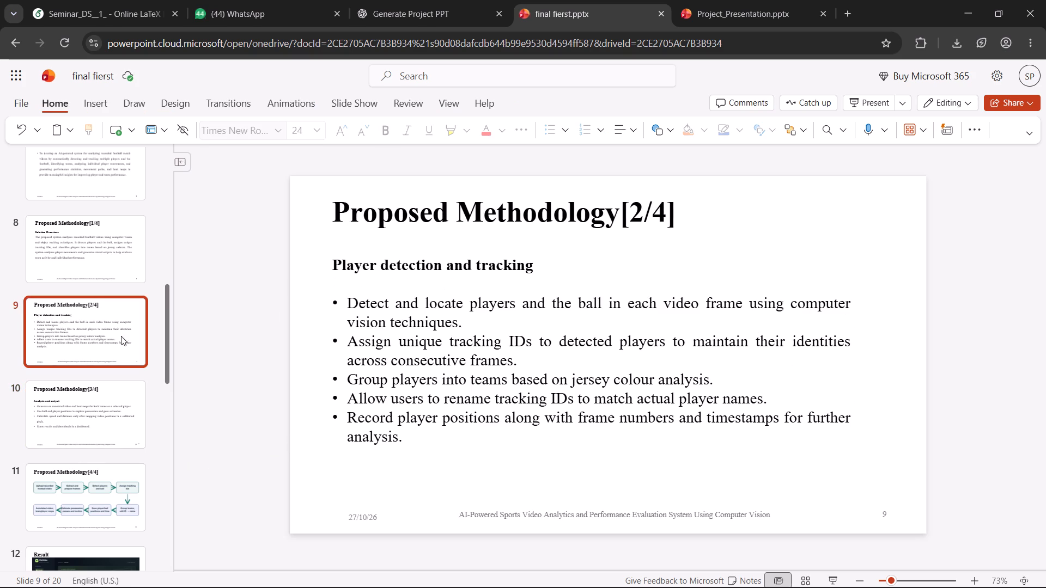
{"action": "left_click", "coordinate": [469, 323]}
{"action": "key", "text": "Return"}
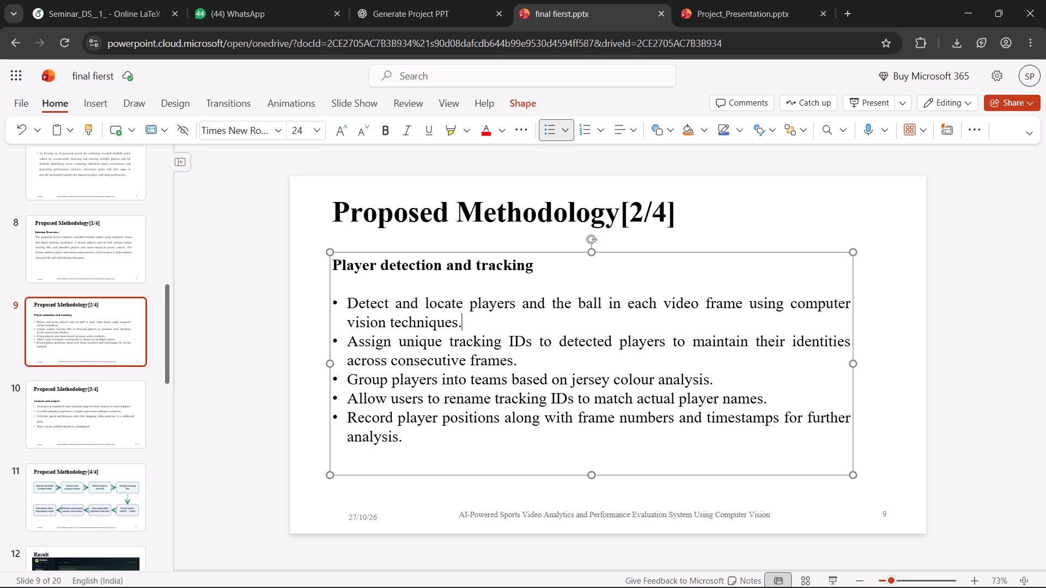
{"action": "left_click", "coordinate": [523, 384]}
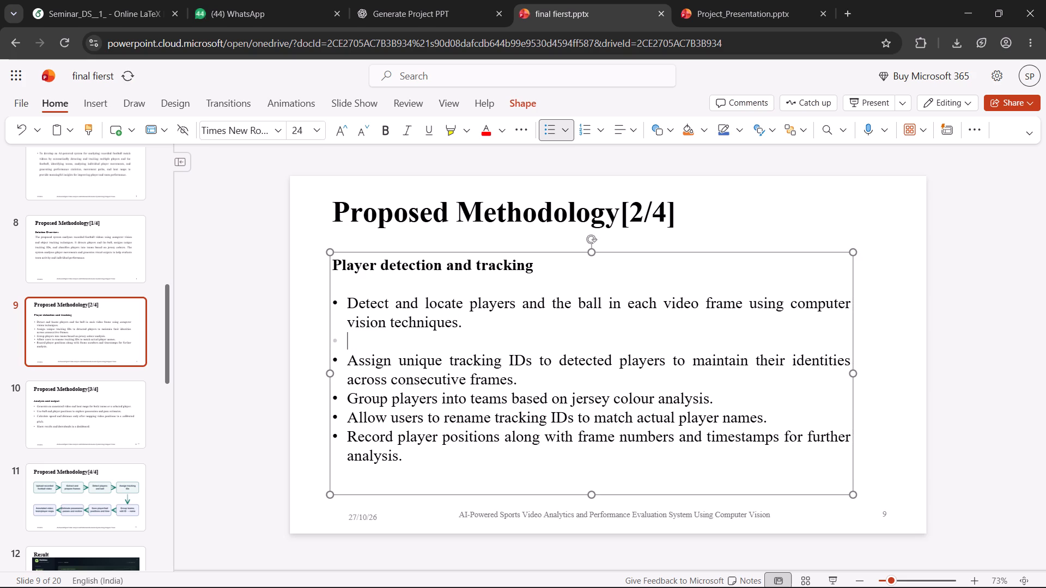
{"action": "key", "text": "Return"}
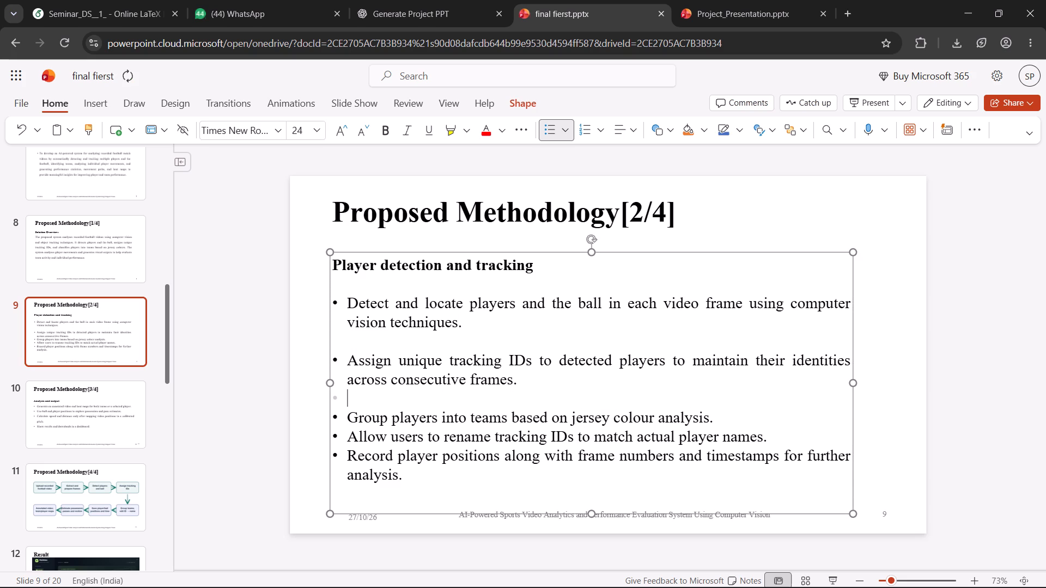
{"action": "left_click", "coordinate": [715, 416]}
{"action": "key", "text": "Return"}
{"action": "scroll", "coordinate": [715, 416], "scroll_direction": "down", "scroll_amount": 1}
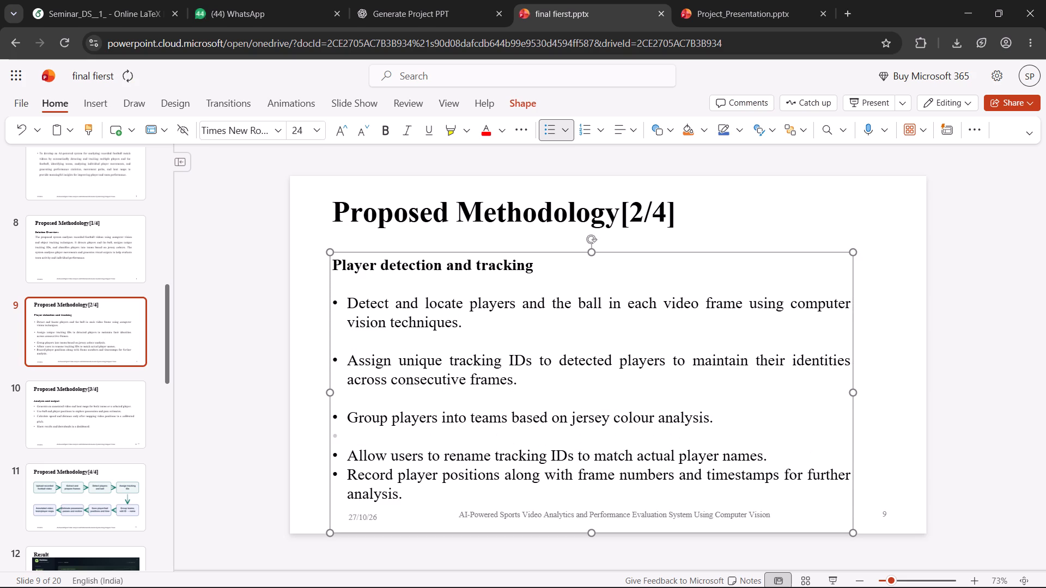
{"action": "scroll", "coordinate": [715, 416], "scroll_direction": "down", "scroll_amount": 1}
Move slide 9's body text box slightly up towards the title, keeping its left edge aligned with the title's.
{"action": "left_click", "coordinate": [58, 316]}
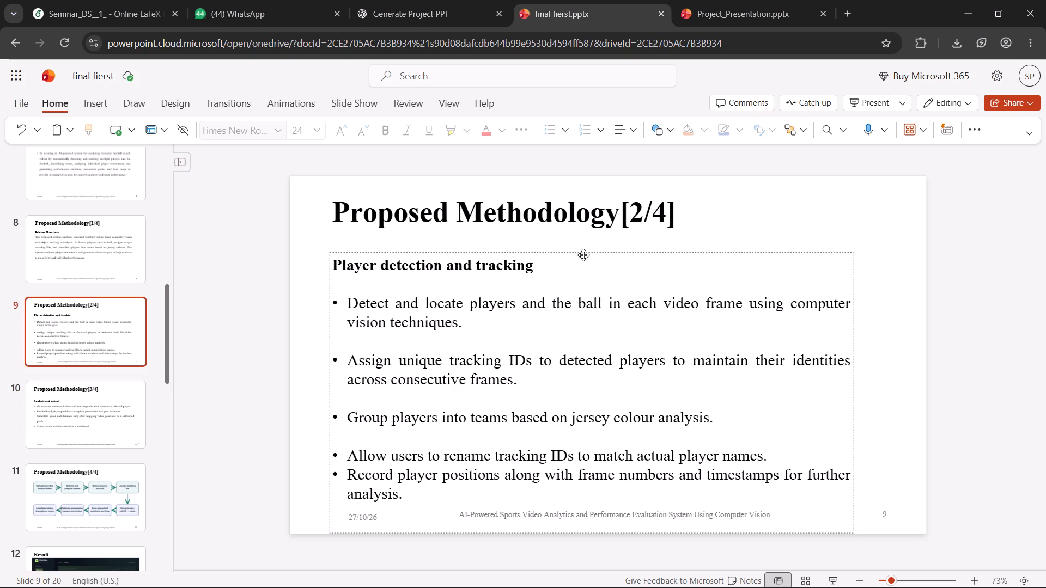
{"action": "left_click_drag", "start_coordinate": [583, 254], "coordinate": [582, 239]}
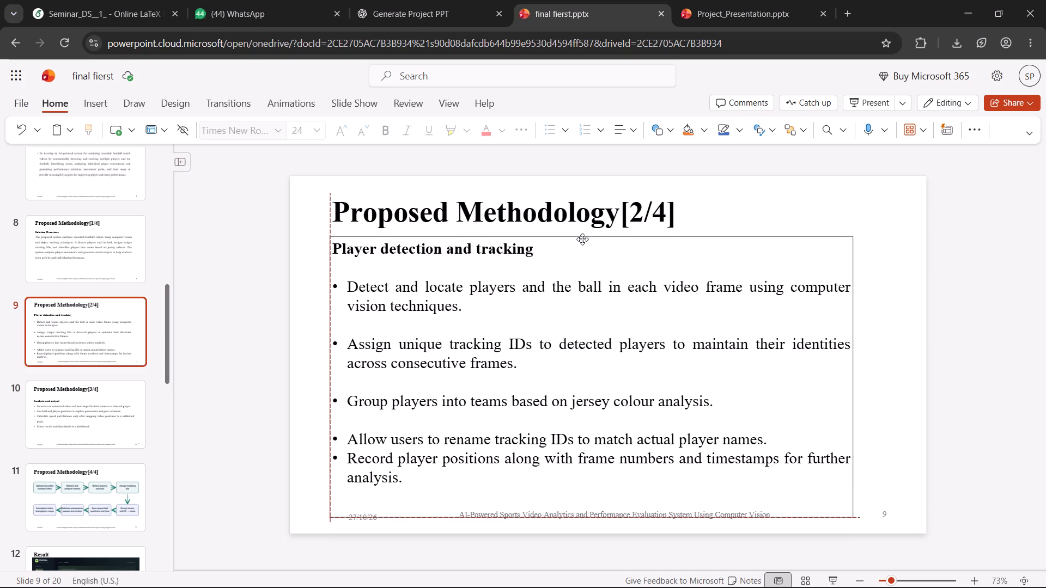
{"action": "left_click_drag", "start_coordinate": [582, 239], "coordinate": [582, 243]}
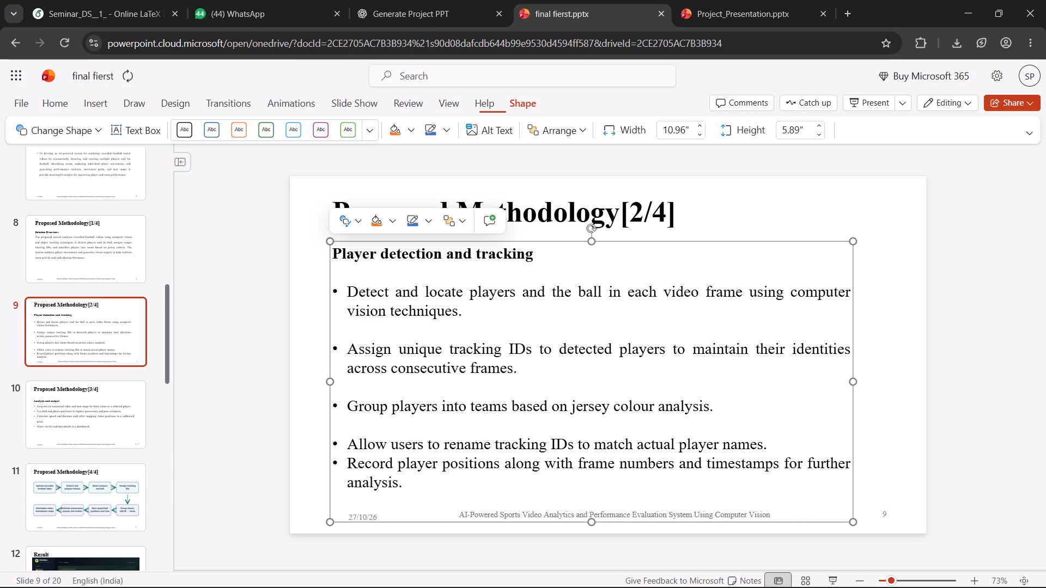
Insert a blank line between the fourth bullet about renaming tracking IDs and the final bullet on slide 9.
{"action": "left_click", "coordinate": [772, 444]}
{"action": "key", "text": "Return"}
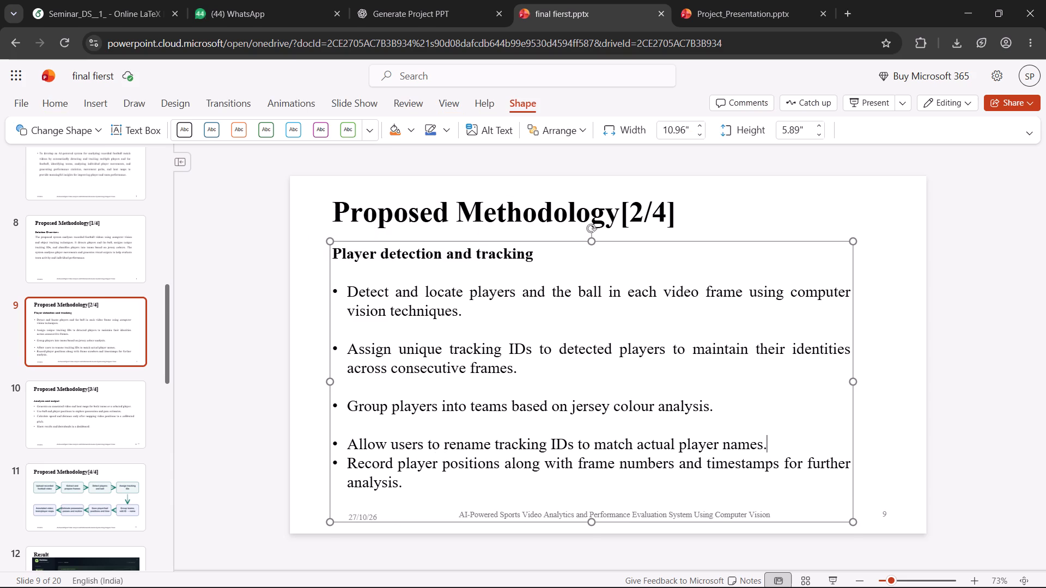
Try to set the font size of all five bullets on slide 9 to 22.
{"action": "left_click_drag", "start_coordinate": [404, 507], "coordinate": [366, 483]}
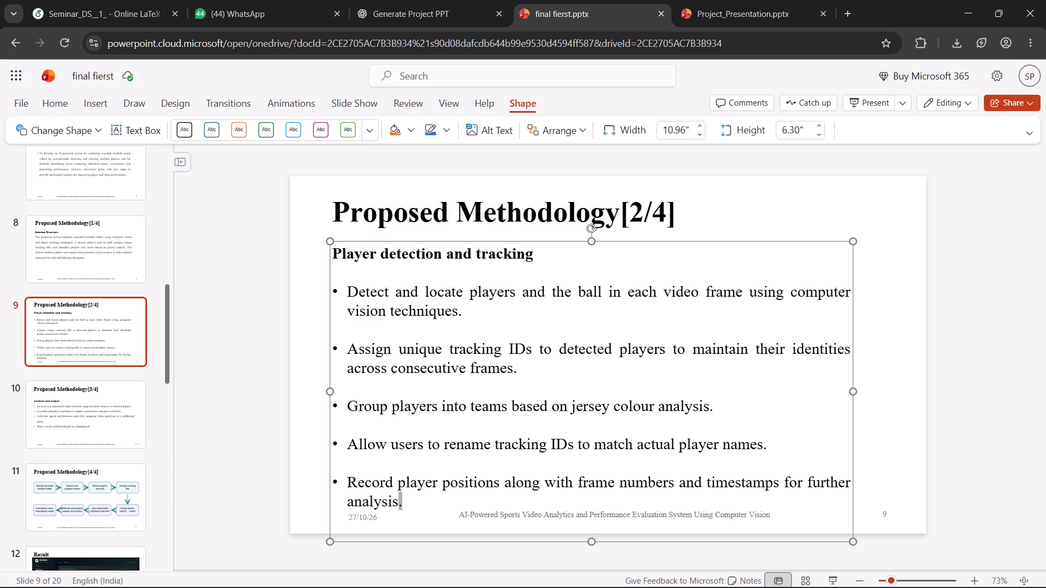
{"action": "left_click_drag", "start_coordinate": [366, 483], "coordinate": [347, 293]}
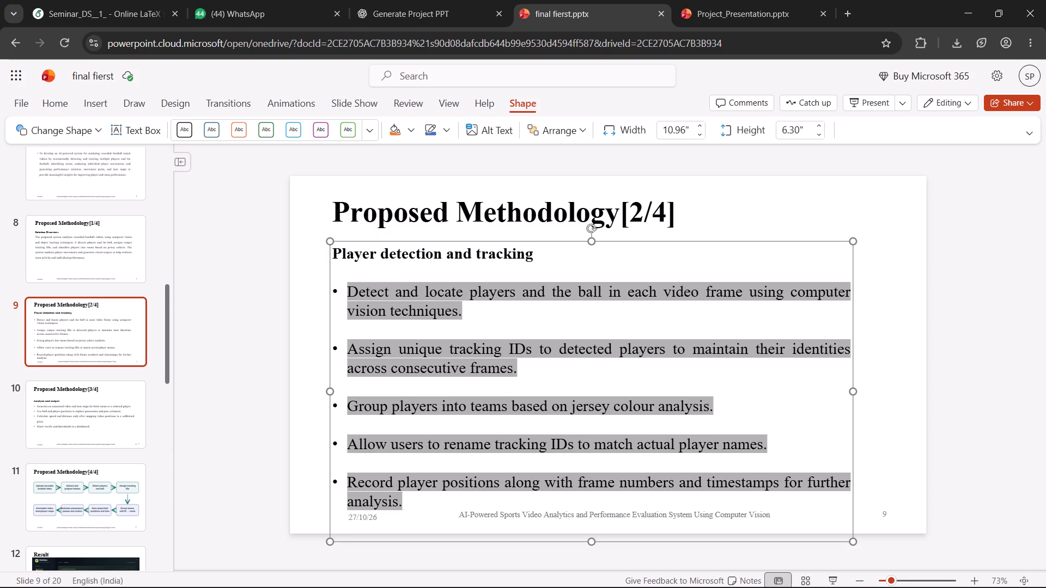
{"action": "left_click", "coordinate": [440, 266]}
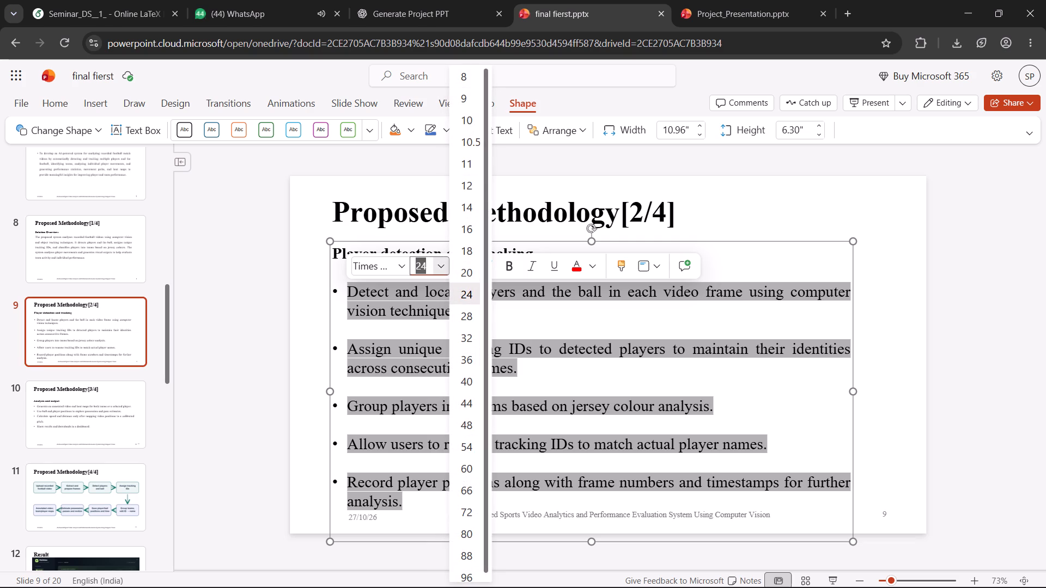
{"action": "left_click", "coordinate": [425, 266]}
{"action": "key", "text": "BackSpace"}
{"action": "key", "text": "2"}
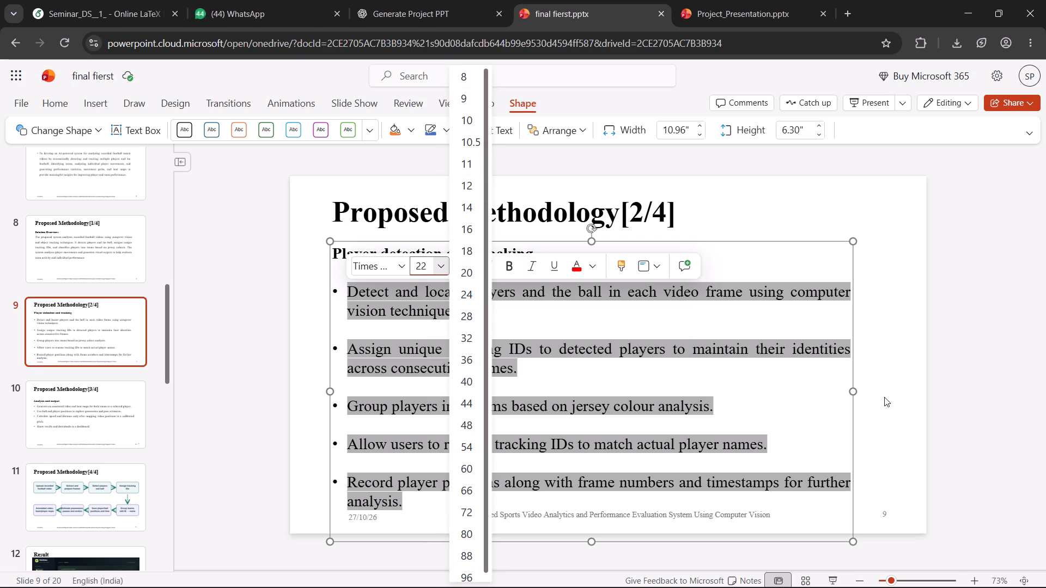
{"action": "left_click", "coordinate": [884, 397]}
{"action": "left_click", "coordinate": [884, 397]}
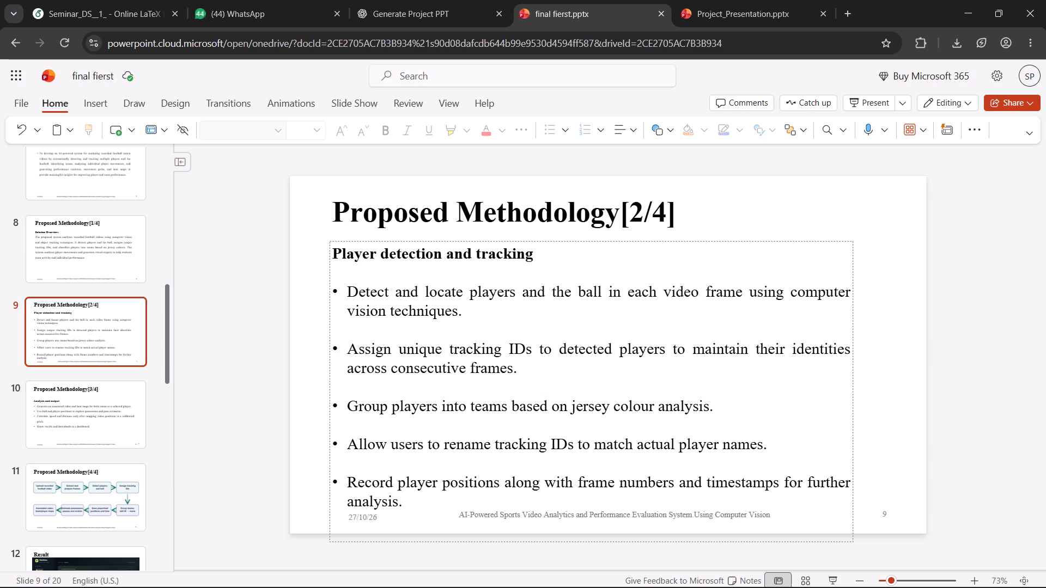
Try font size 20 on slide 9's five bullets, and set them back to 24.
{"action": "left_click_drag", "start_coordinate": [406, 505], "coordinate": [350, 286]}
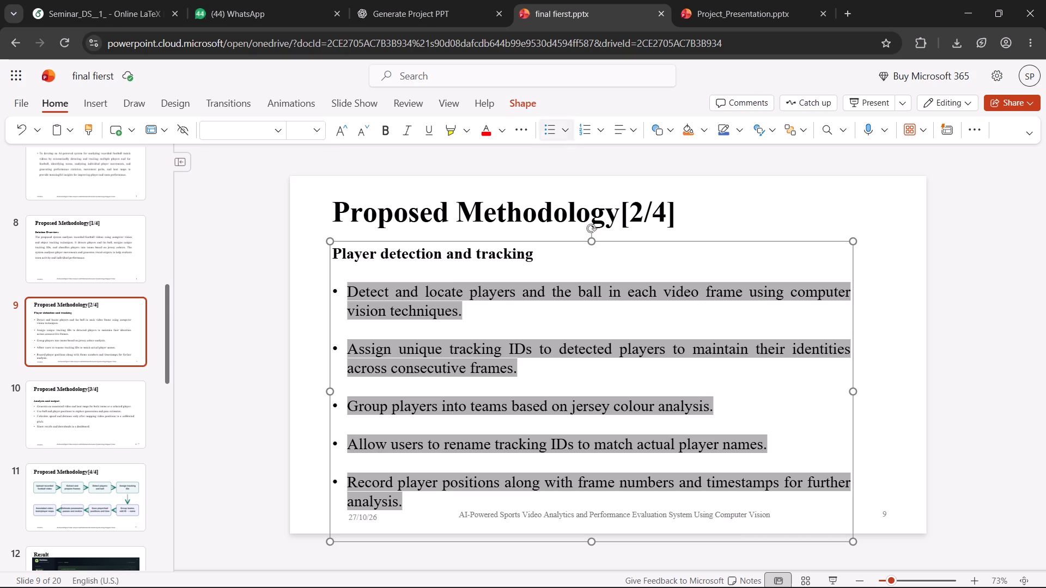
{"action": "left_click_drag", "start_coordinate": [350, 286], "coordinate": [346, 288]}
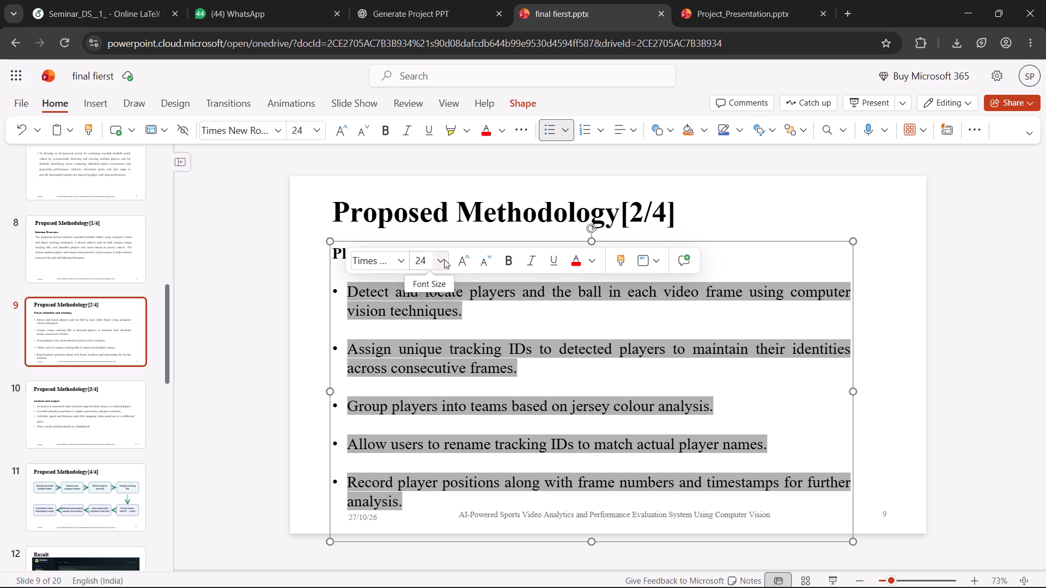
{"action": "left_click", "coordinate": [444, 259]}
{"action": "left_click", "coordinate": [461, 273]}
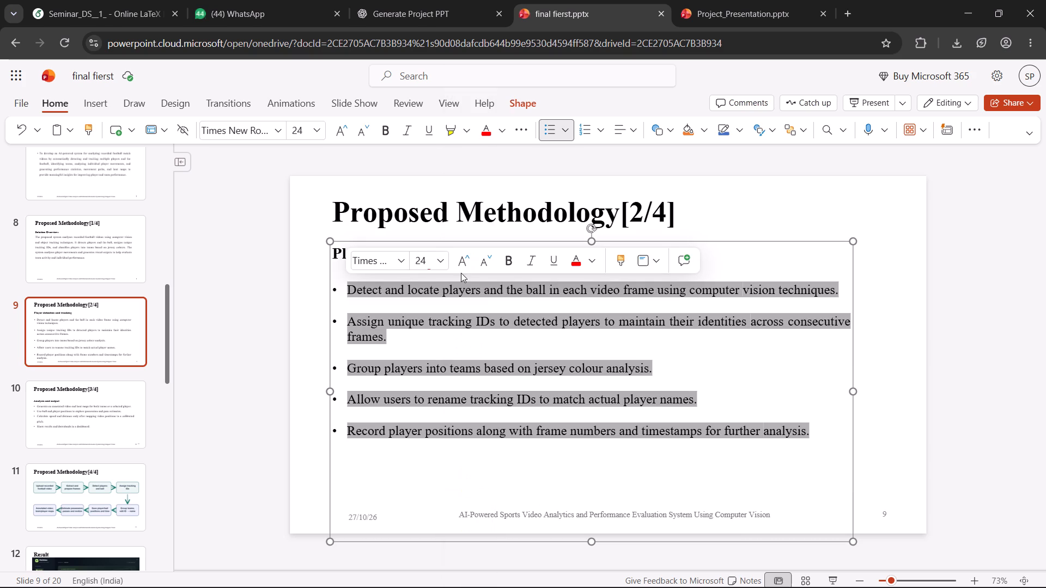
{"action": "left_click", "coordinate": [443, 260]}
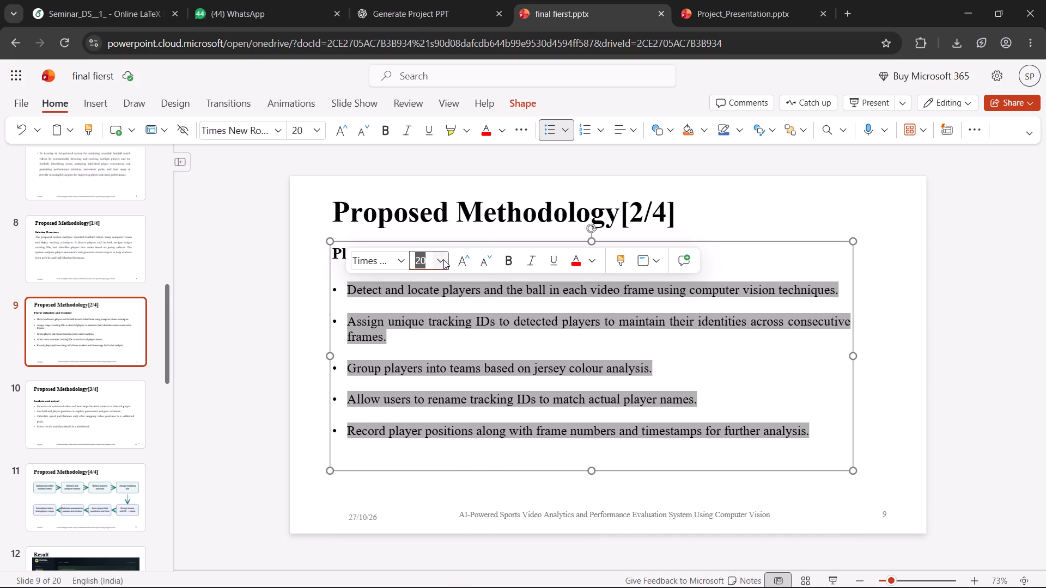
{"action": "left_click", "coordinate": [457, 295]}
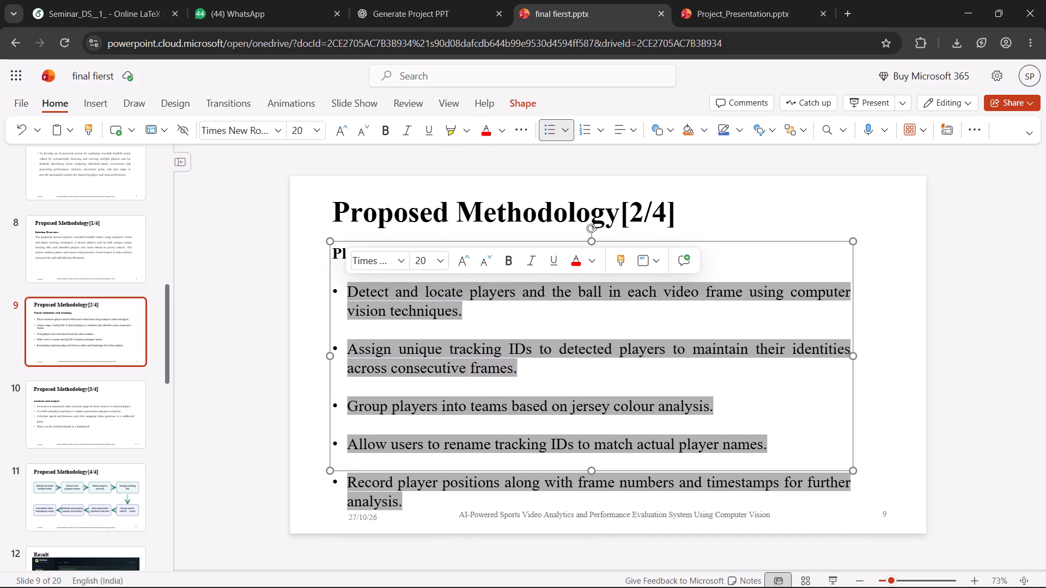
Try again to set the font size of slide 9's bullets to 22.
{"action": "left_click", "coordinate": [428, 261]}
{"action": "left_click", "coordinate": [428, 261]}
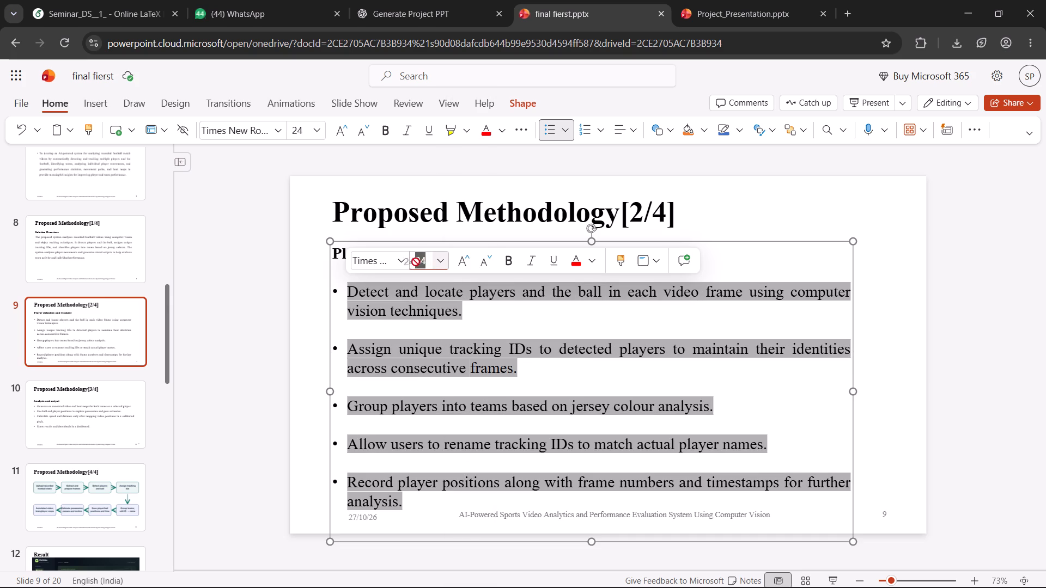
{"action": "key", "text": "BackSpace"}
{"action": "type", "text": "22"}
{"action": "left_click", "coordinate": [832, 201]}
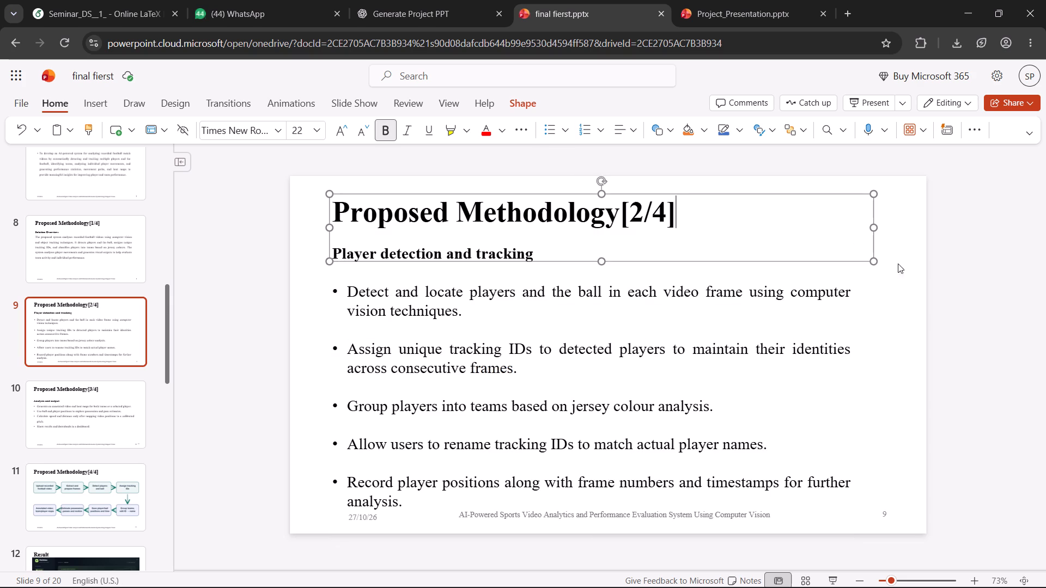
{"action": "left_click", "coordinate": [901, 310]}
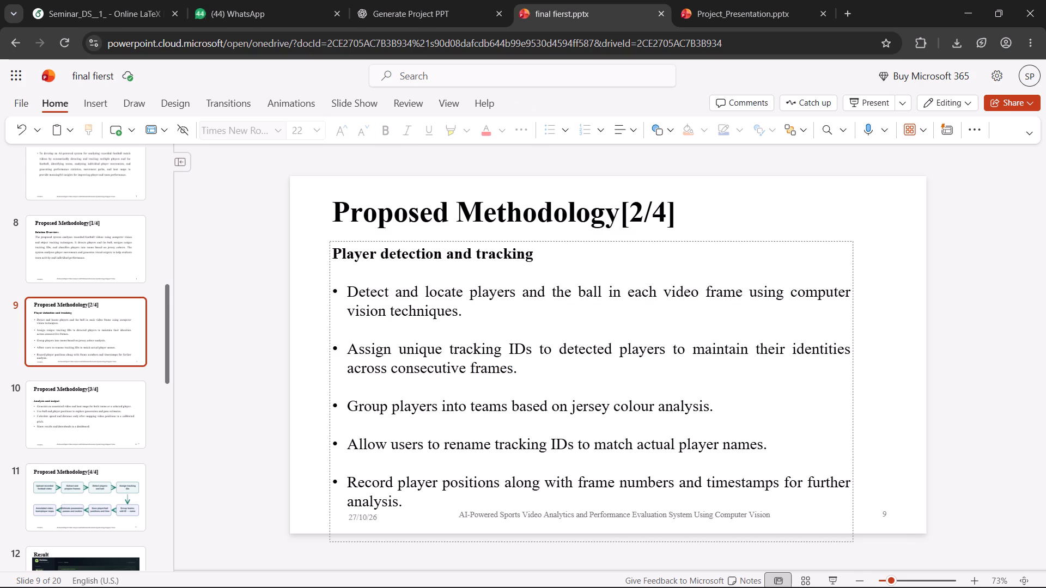
Move slide 9's body text box slightly further up so the last bullet sits clear of the footer.
{"action": "left_click_drag", "start_coordinate": [544, 326], "coordinate": [545, 317]}
{"action": "left_click_drag", "start_coordinate": [560, 243], "coordinate": [559, 237]}
Move slide 9's Proposed Methodology[2/4] title box slightly up, keeping its left edge aligned with the body text box.
{"action": "left_click", "coordinate": [521, 214]}
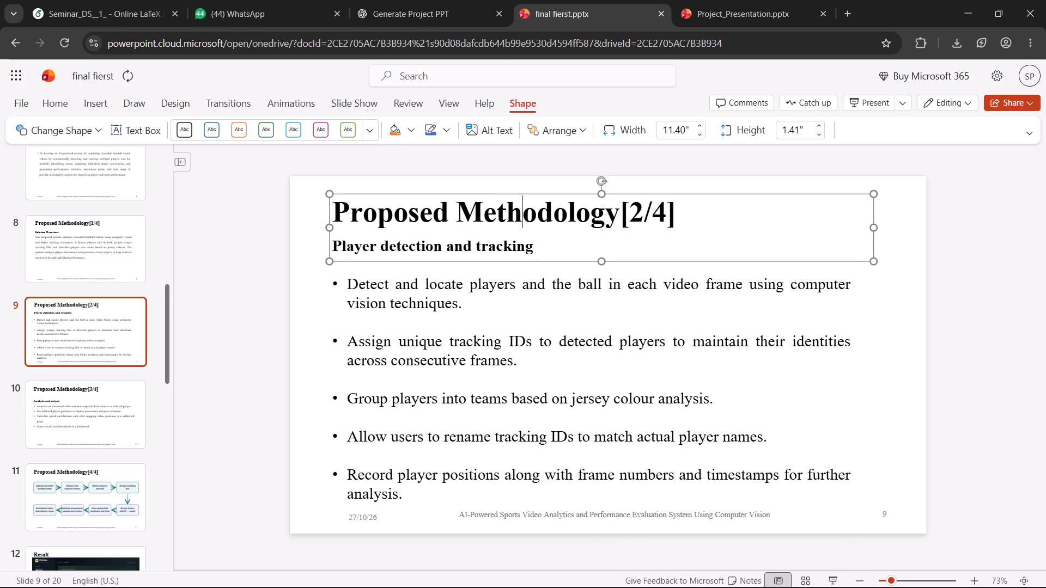
{"action": "left_click_drag", "start_coordinate": [546, 192], "coordinate": [544, 180]}
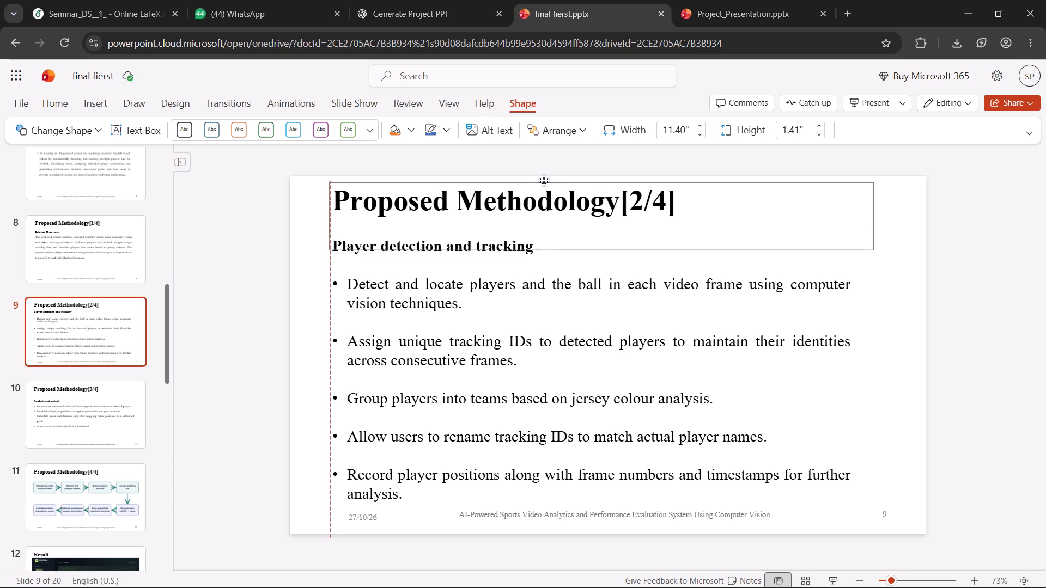
{"action": "left_click_drag", "start_coordinate": [544, 180], "coordinate": [542, 182]}
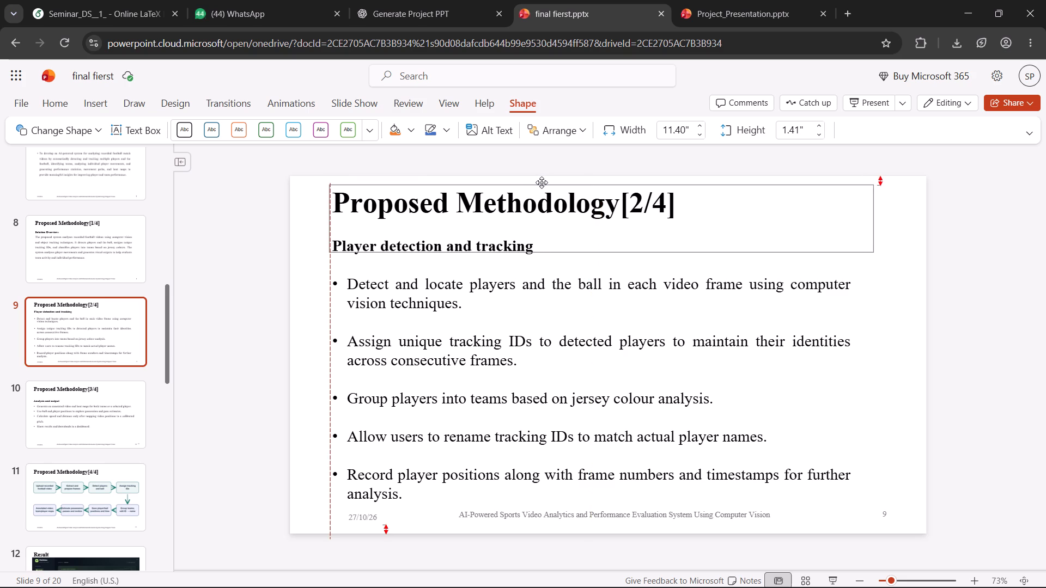
{"action": "left_click_drag", "start_coordinate": [542, 182], "coordinate": [544, 182]}
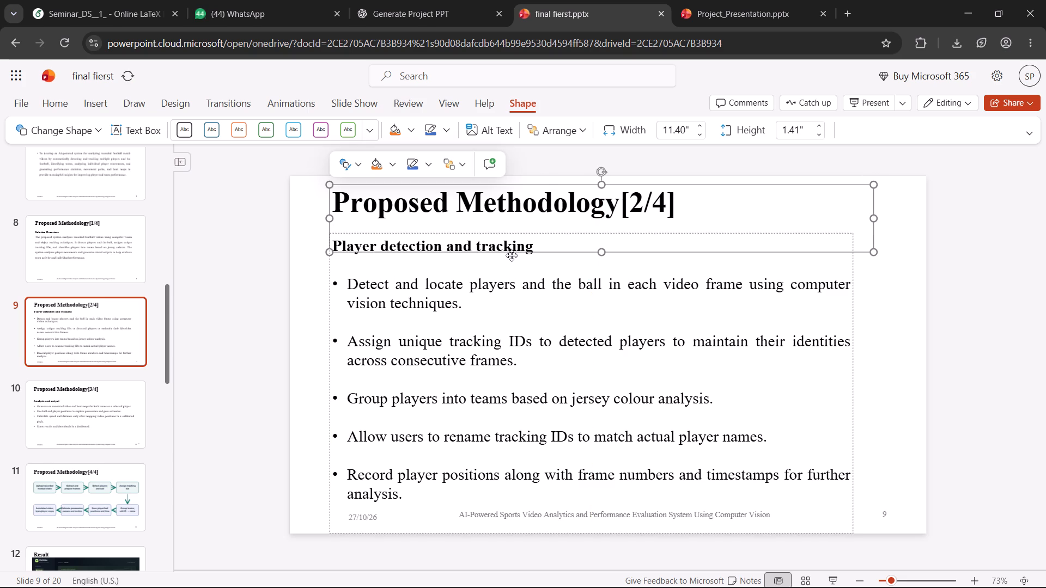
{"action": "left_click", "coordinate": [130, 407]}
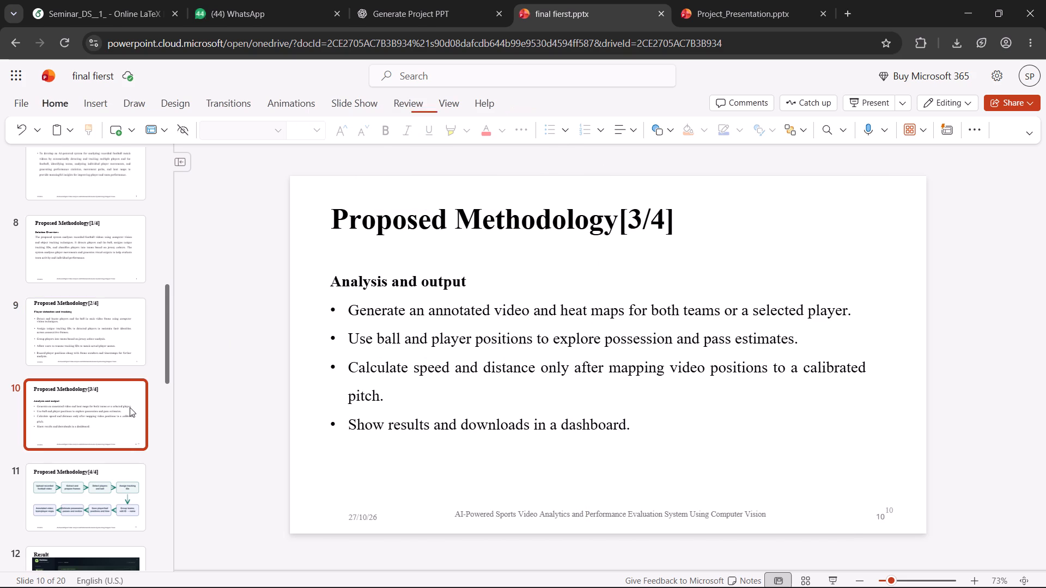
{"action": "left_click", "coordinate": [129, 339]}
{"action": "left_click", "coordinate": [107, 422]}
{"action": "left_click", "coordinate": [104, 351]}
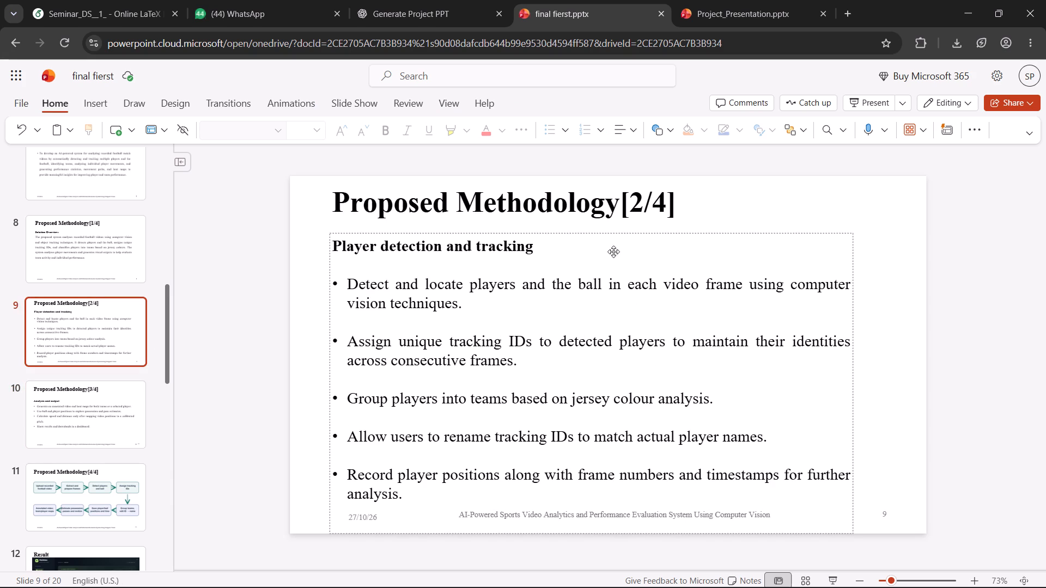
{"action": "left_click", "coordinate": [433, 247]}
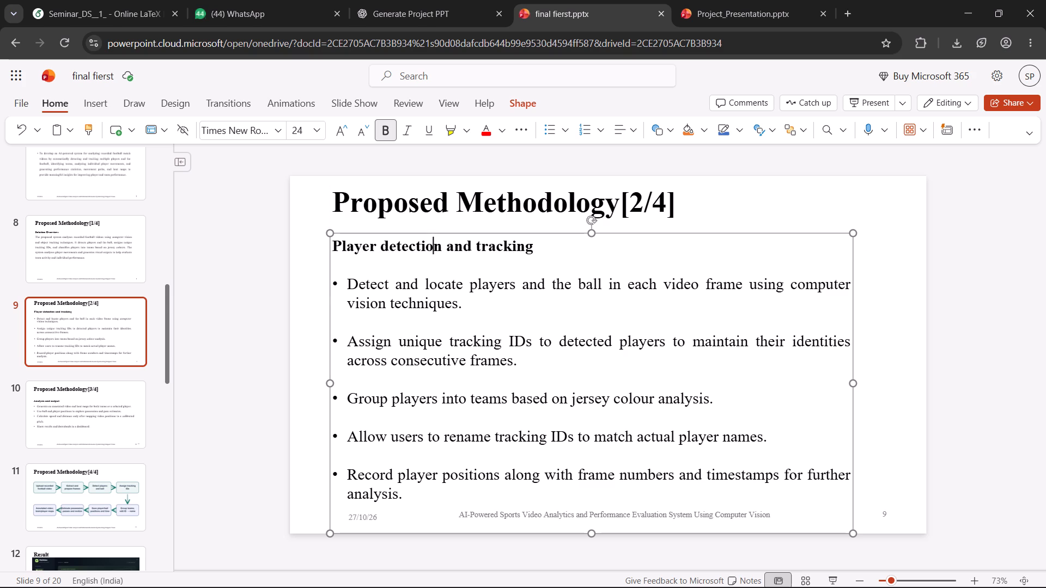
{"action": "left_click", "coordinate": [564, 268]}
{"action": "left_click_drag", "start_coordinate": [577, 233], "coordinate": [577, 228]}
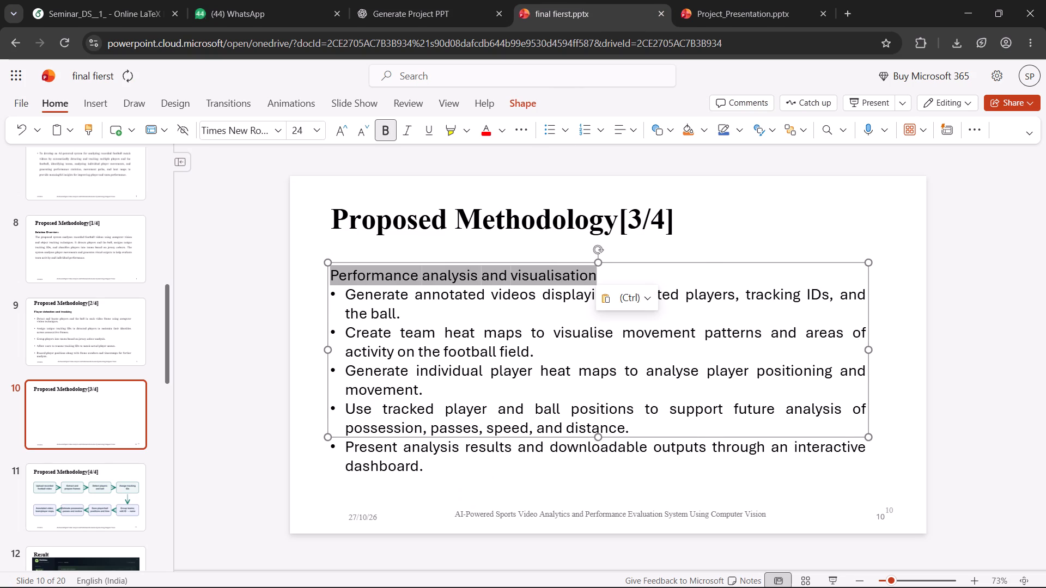
{"action": "right_click", "coordinate": [383, 279]}
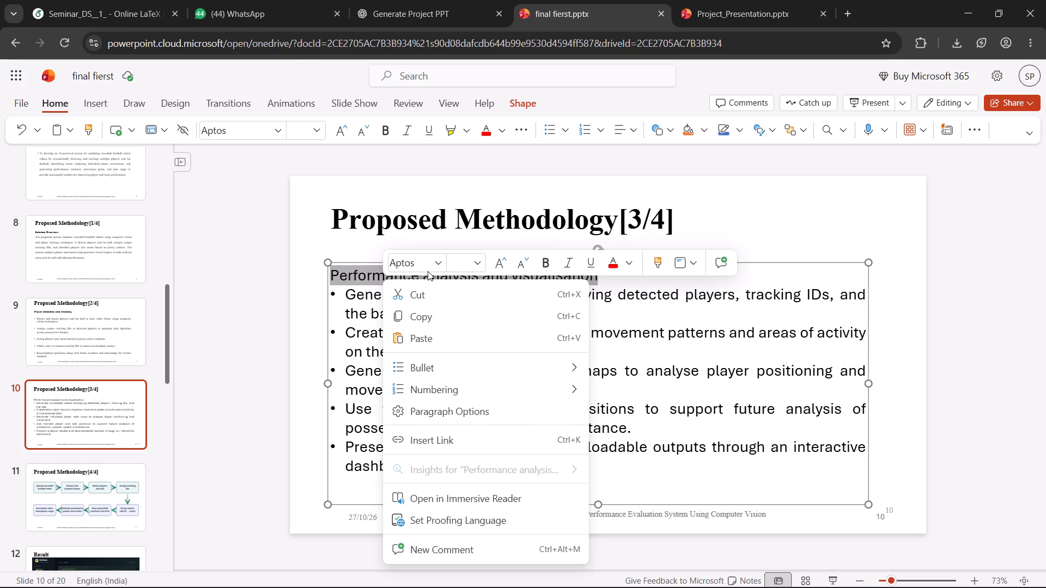
{"action": "left_click", "coordinate": [436, 262]}
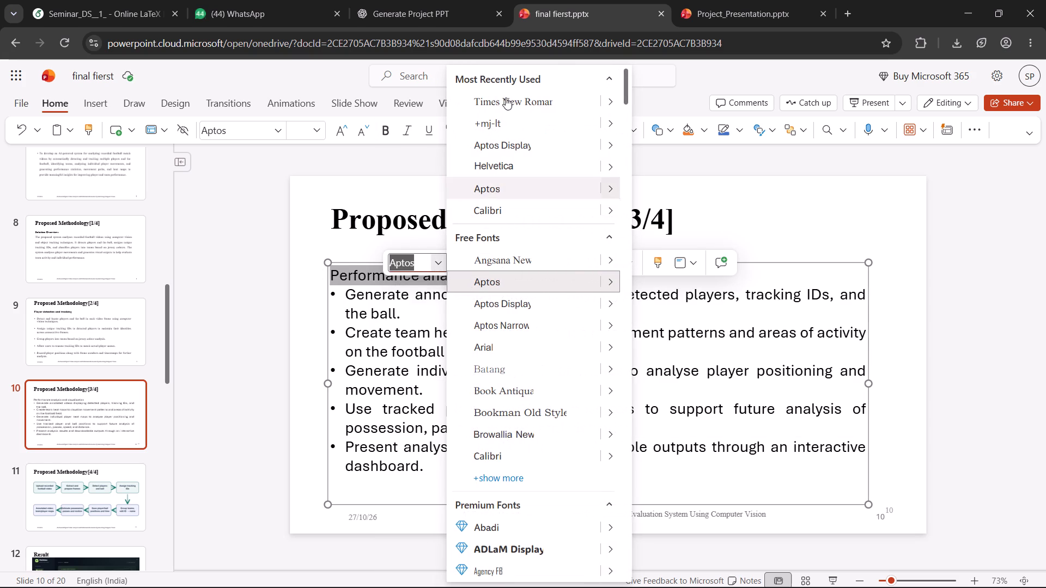
{"action": "left_click", "coordinate": [505, 97]}
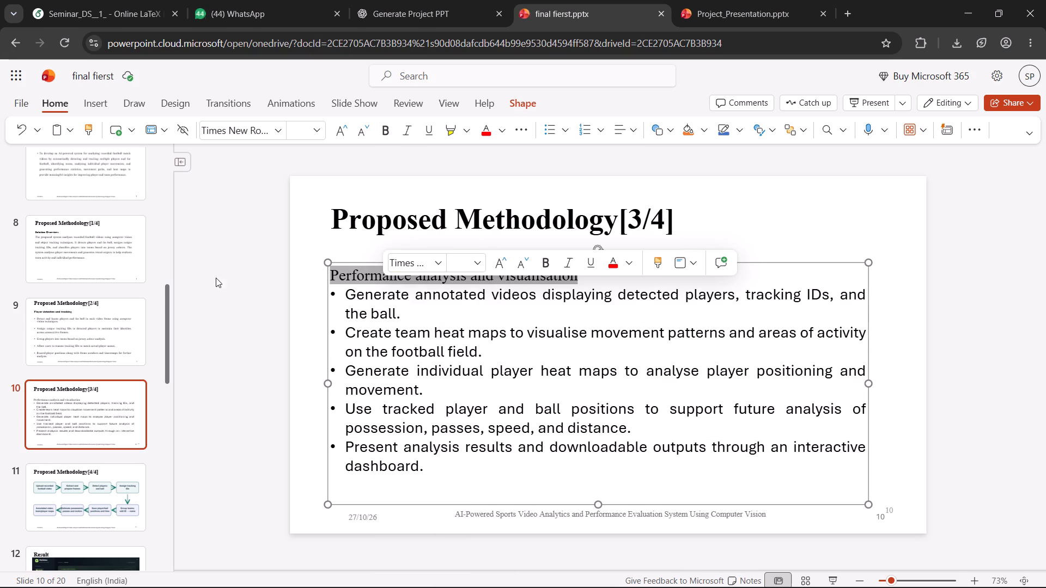
Check the bullet text size on the Project Motivation slide and set slide 10's Performance analysis and visualisation heading to size 24.
{"action": "left_click", "coordinate": [90, 253]}
{"action": "scroll", "coordinate": [90, 253], "scroll_direction": "up", "scroll_amount": 2}
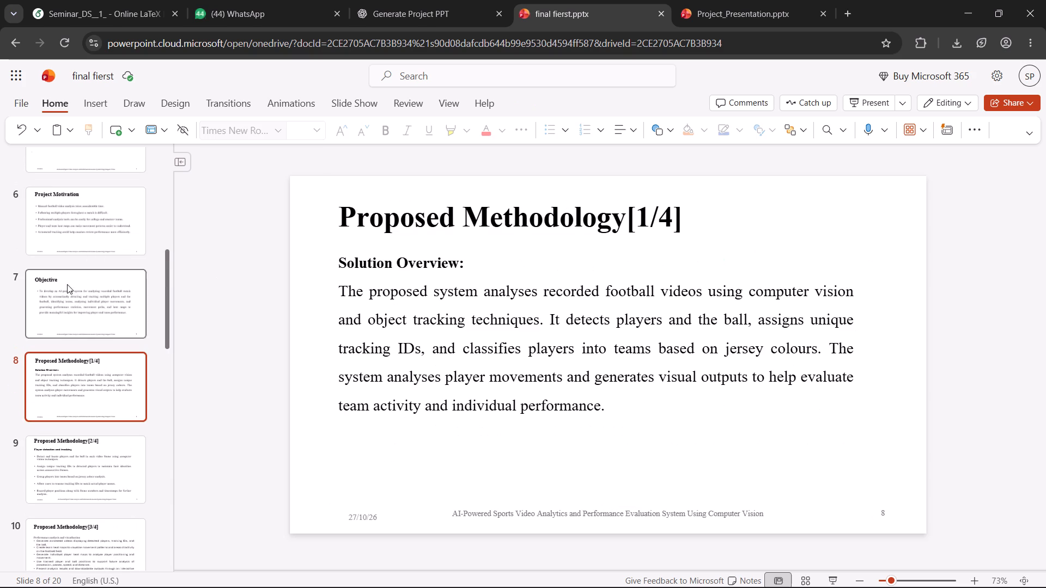
{"action": "left_click", "coordinate": [86, 202]}
{"action": "left_click_drag", "start_coordinate": [392, 277], "coordinate": [490, 277]}
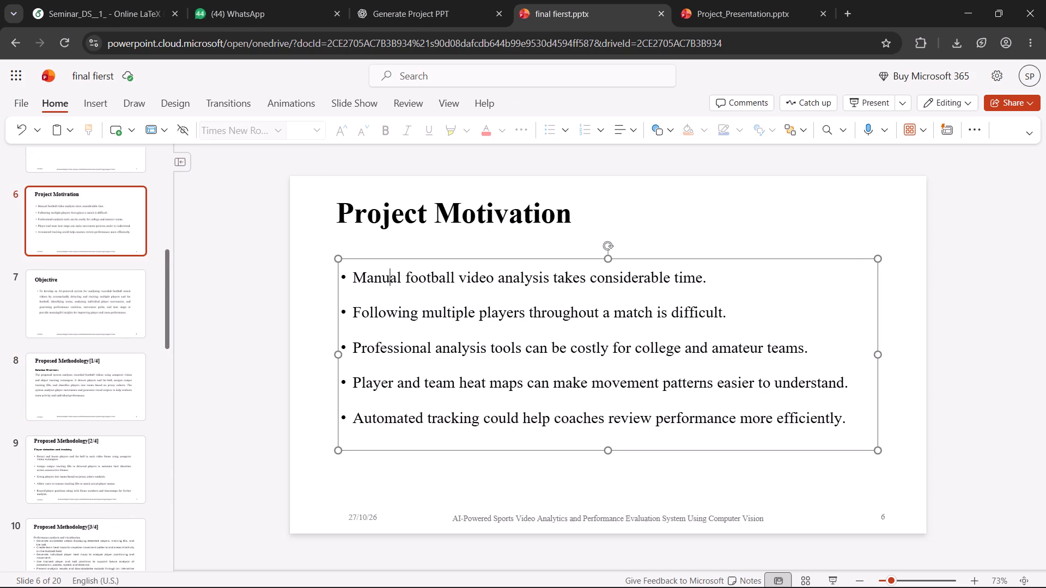
{"action": "left_click_drag", "start_coordinate": [490, 277], "coordinate": [500, 277]}
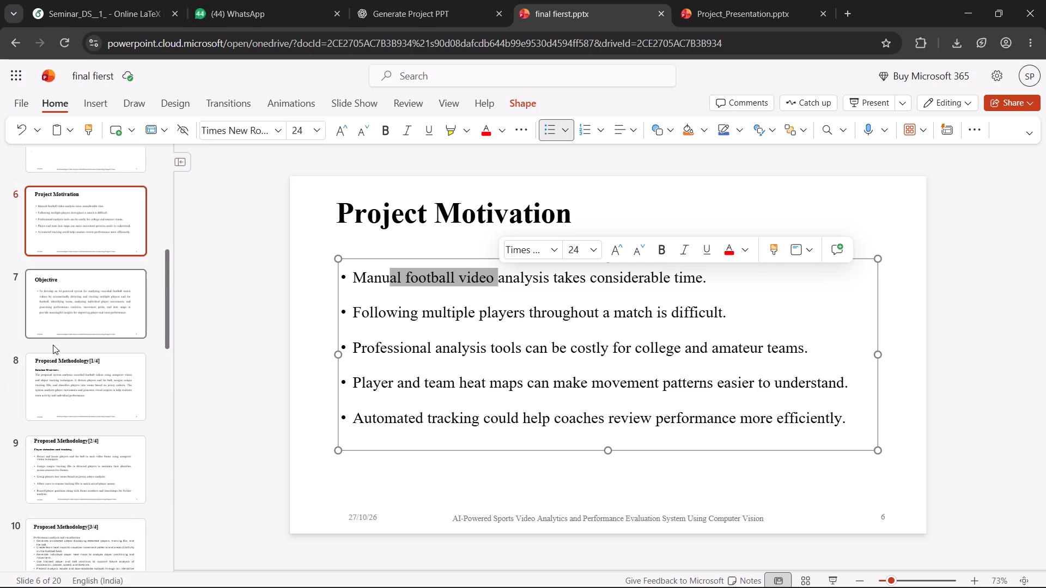
{"action": "left_click", "coordinate": [61, 566]}
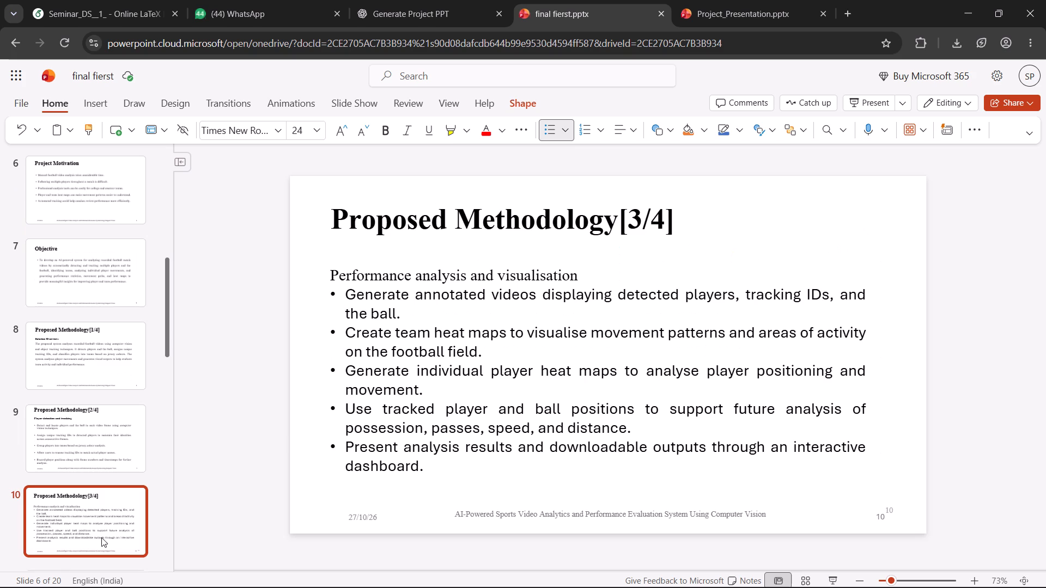
{"action": "left_click", "coordinate": [583, 275]}
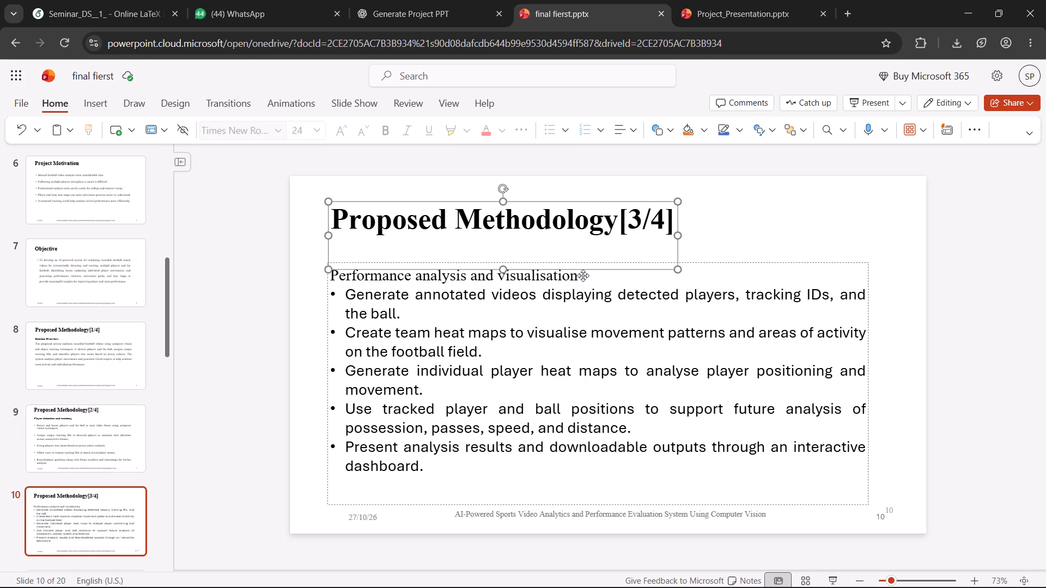
{"action": "left_click", "coordinate": [515, 278]}
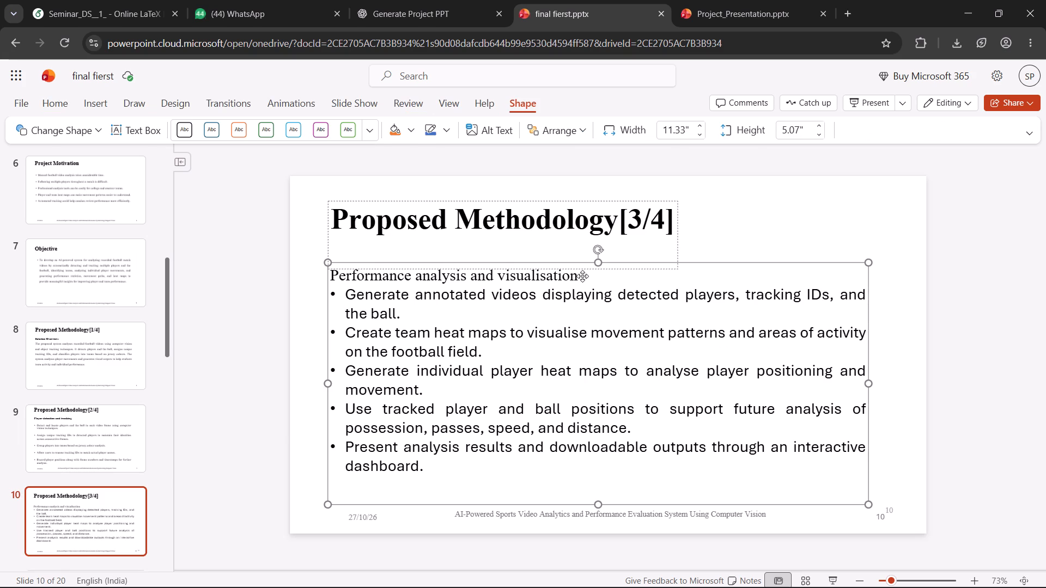
{"action": "left_click_drag", "start_coordinate": [579, 278], "coordinate": [321, 275]}
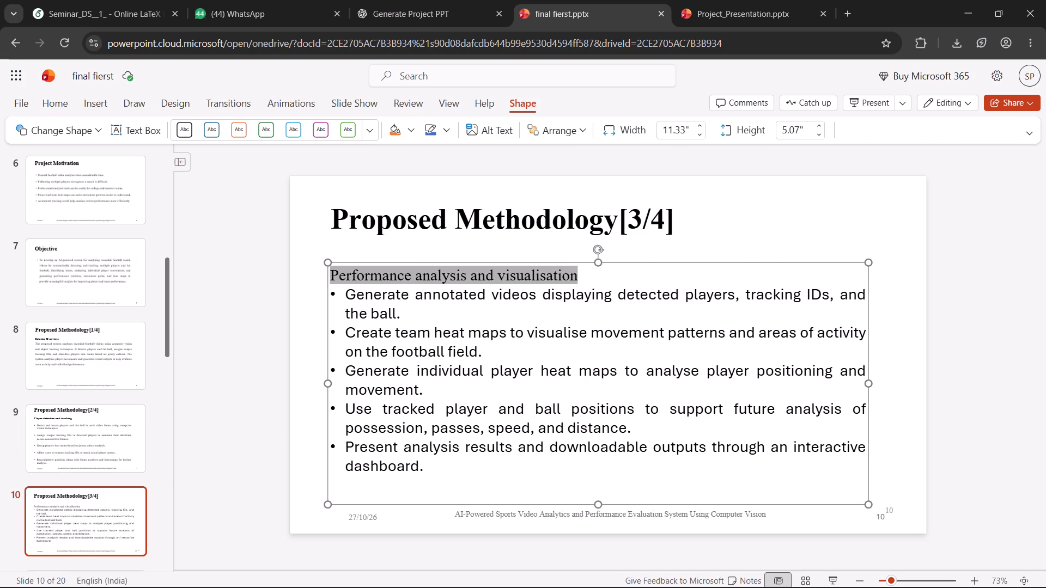
{"action": "left_click_drag", "start_coordinate": [321, 275], "coordinate": [323, 274]}
{"action": "left_click", "coordinate": [417, 246]}
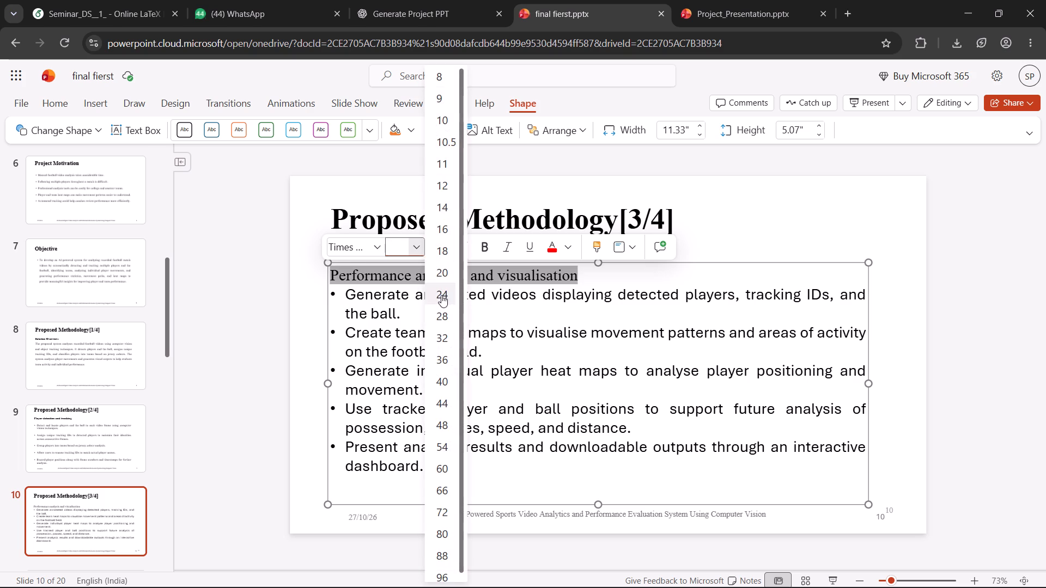
{"action": "left_click", "coordinate": [441, 295]}
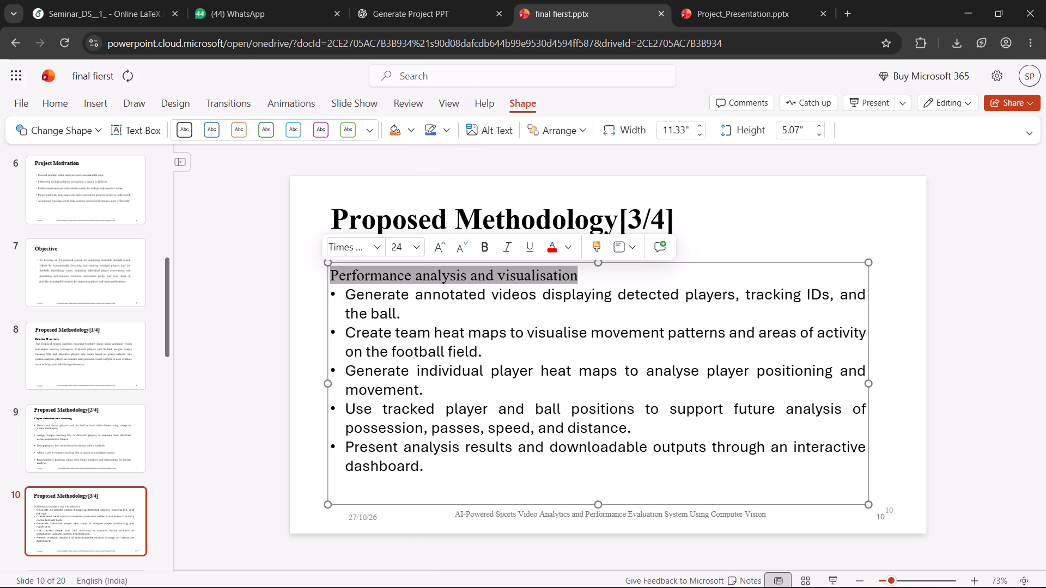
Format all five bullets on slide 10 in Times New Roman at size 24.
{"action": "left_click_drag", "start_coordinate": [428, 468], "coordinate": [337, 301]}
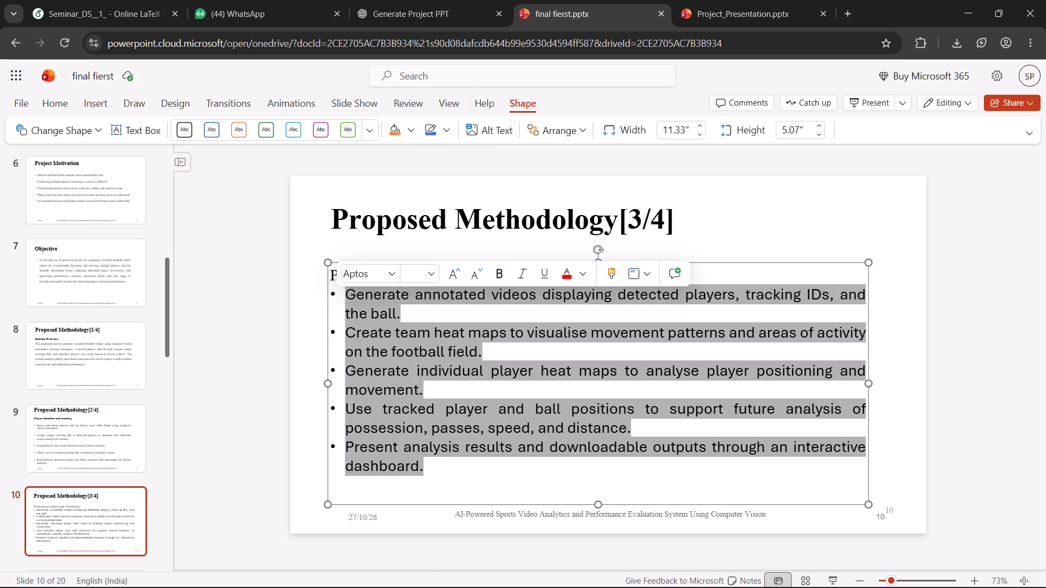
{"action": "left_click", "coordinate": [433, 280]}
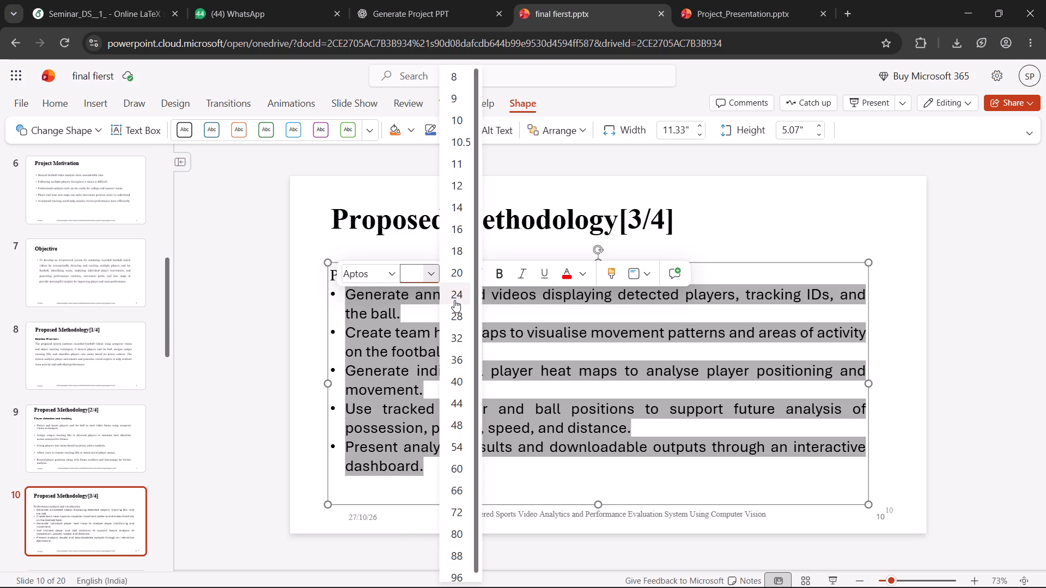
{"action": "left_click", "coordinate": [454, 300]}
{"action": "left_click", "coordinate": [391, 277]}
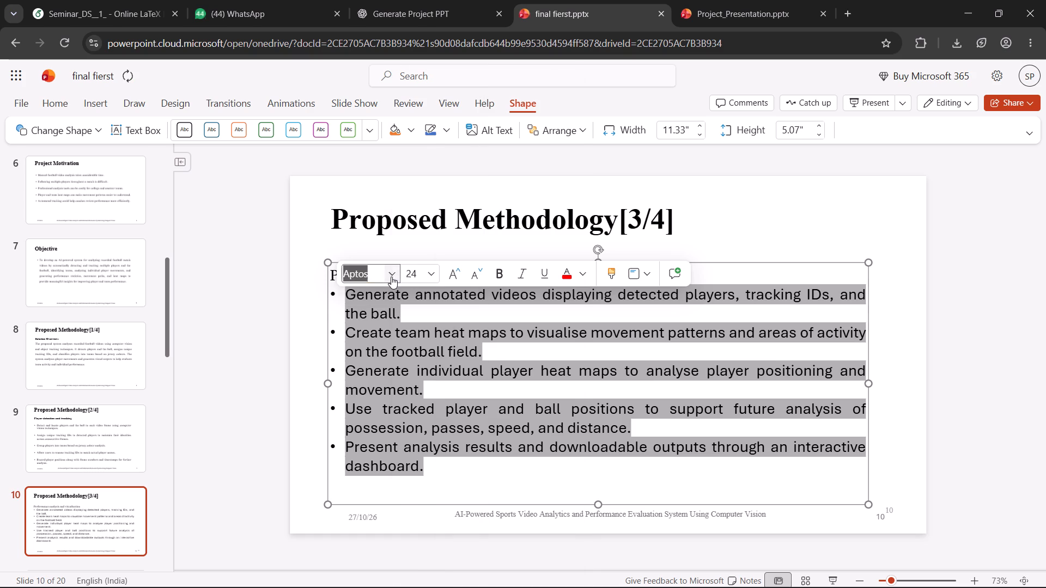
{"action": "left_click", "coordinate": [470, 94]}
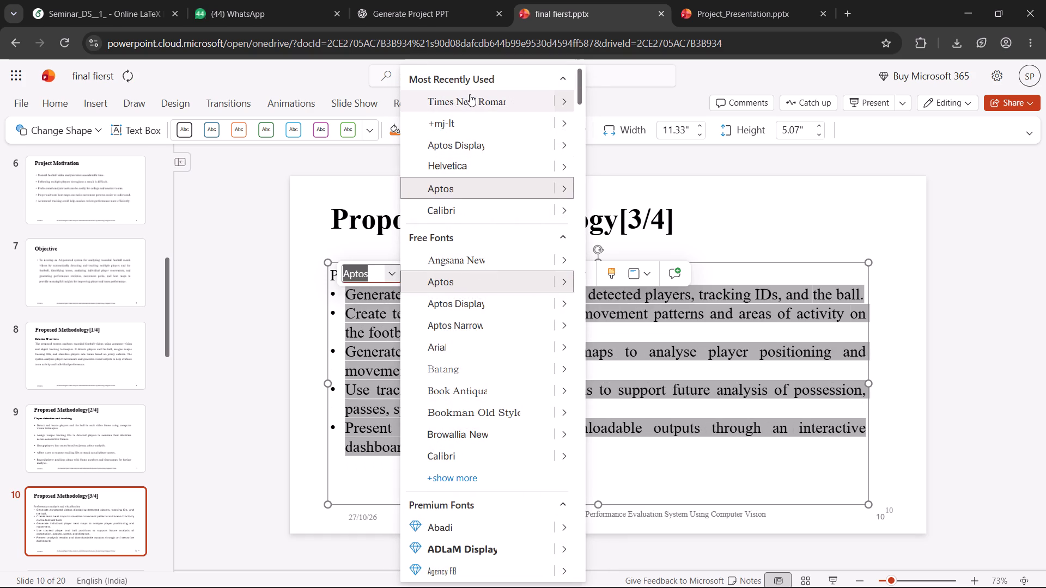
{"action": "left_click", "coordinate": [307, 326]}
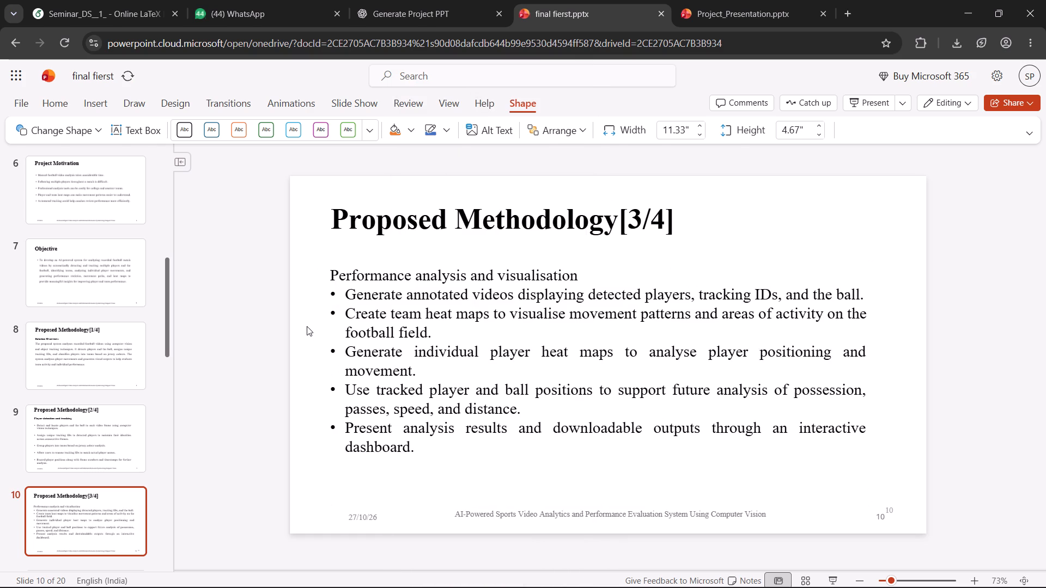
Make slide 10's Performance analysis and visualisation heading bold.
{"action": "left_click", "coordinate": [572, 279]}
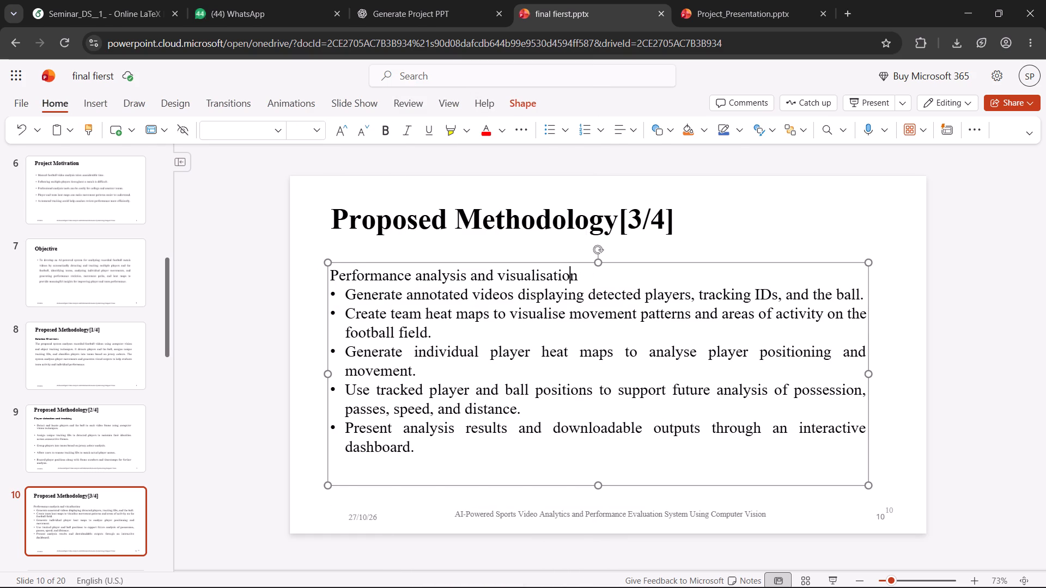
{"action": "left_click_drag", "start_coordinate": [580, 278], "coordinate": [325, 283]}
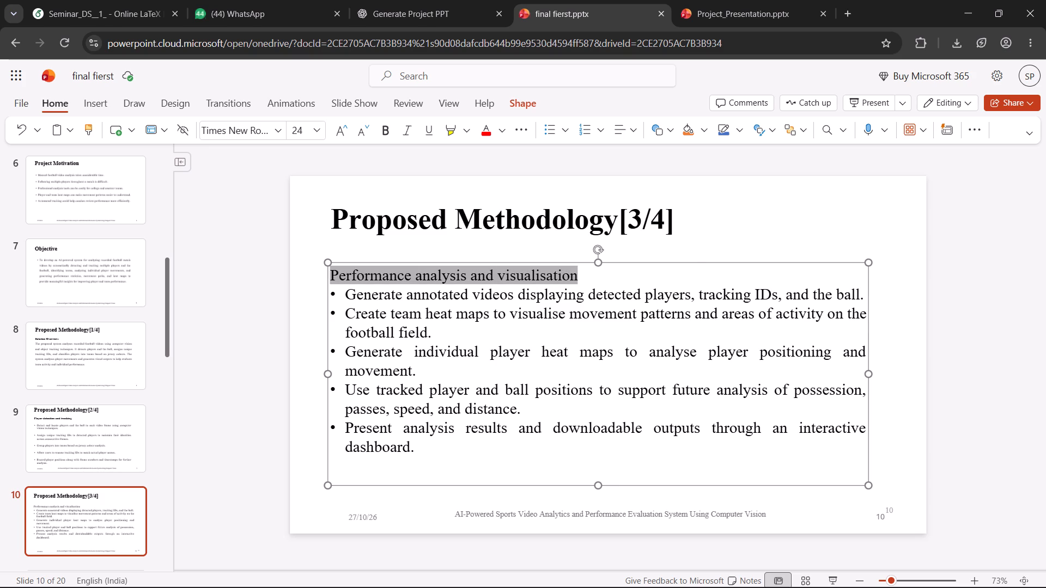
{"action": "left_click", "coordinate": [489, 258]}
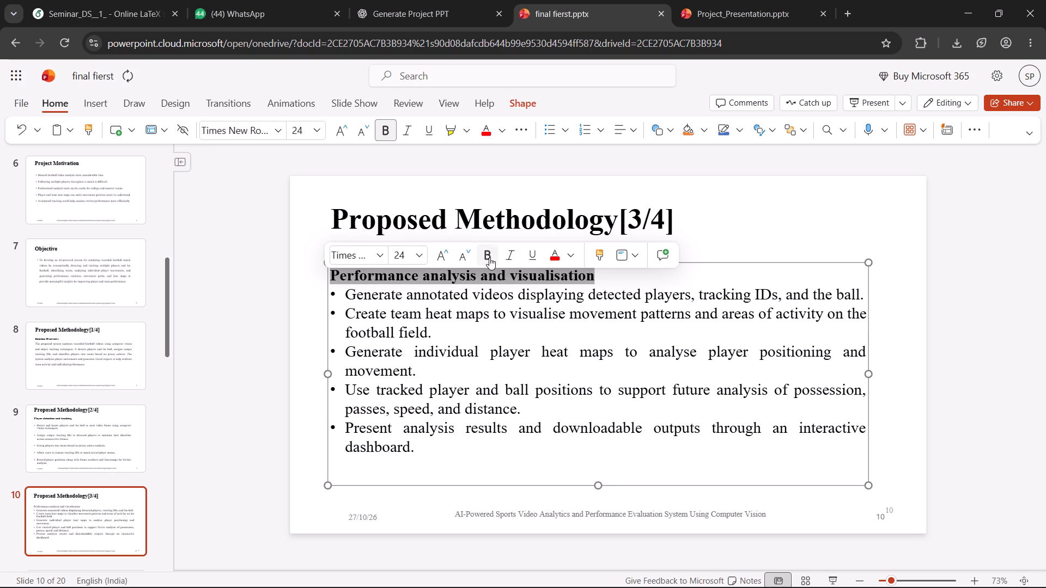
{"action": "left_click", "coordinate": [299, 304]}
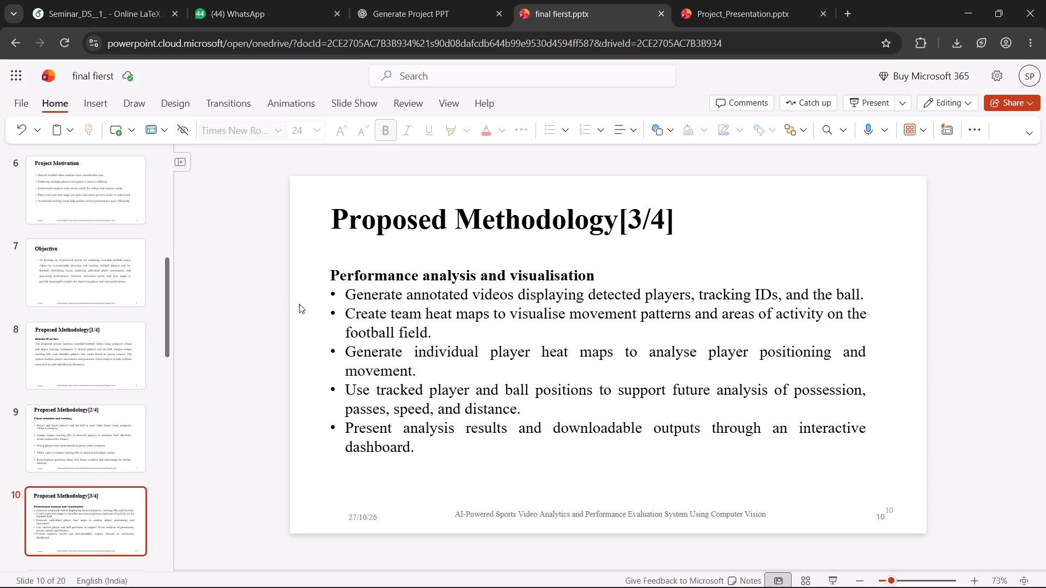
Insert a blank line between slide 10's Performance analysis and visualisation heading and its first bullet.
{"action": "left_click", "coordinate": [604, 279]}
{"action": "key", "text": "Return"}
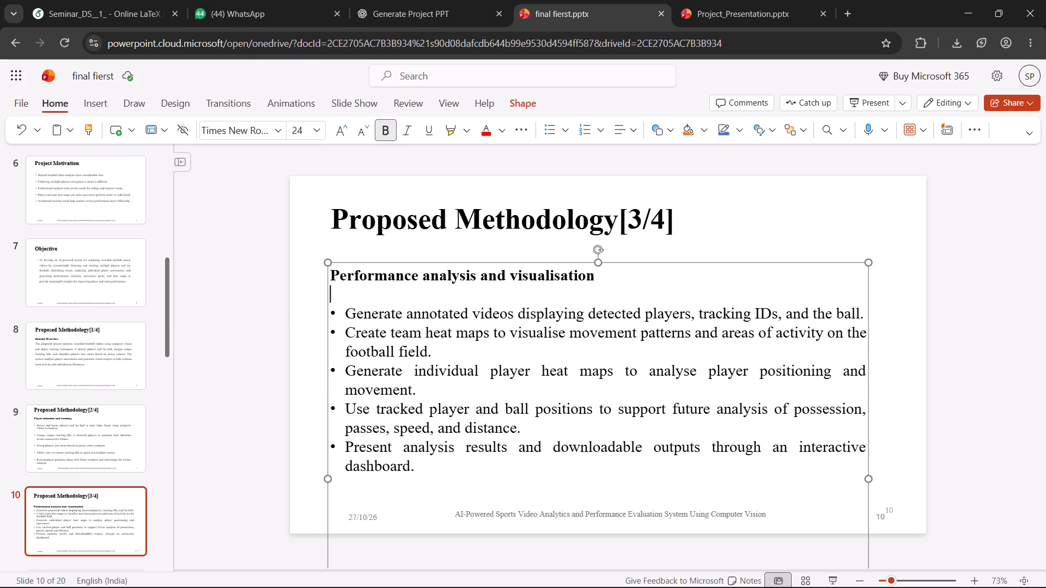
{"action": "left_click", "coordinate": [304, 299]}
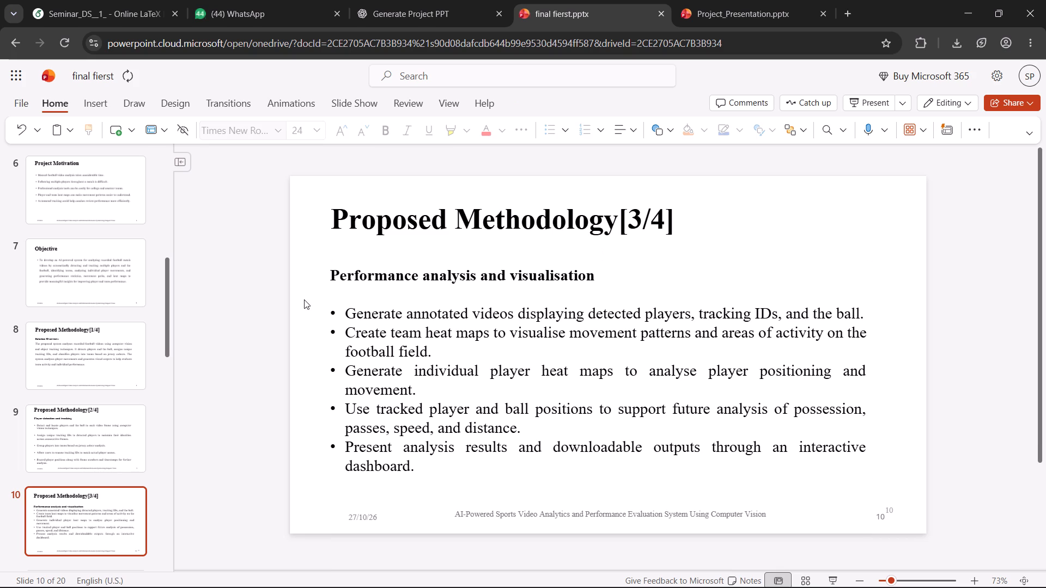
Compare the heading position and bullet spacing on Proposed Methodology slides 8, 9 and 10, ending on slide 10.
{"action": "left_click", "coordinate": [64, 456]}
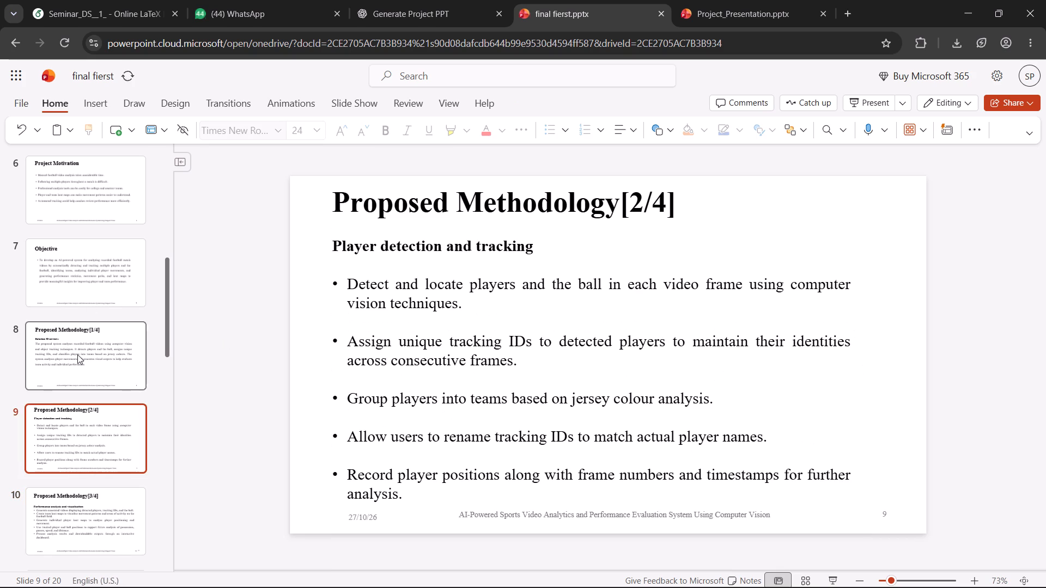
{"action": "left_click", "coordinate": [77, 354]}
{"action": "left_click", "coordinate": [70, 409]}
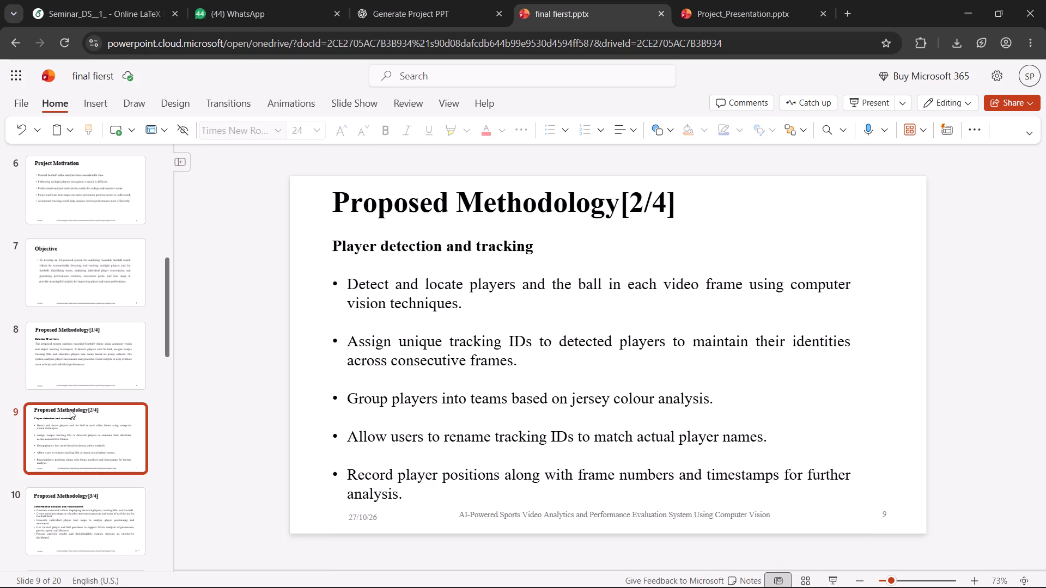
{"action": "left_click", "coordinate": [58, 505]}
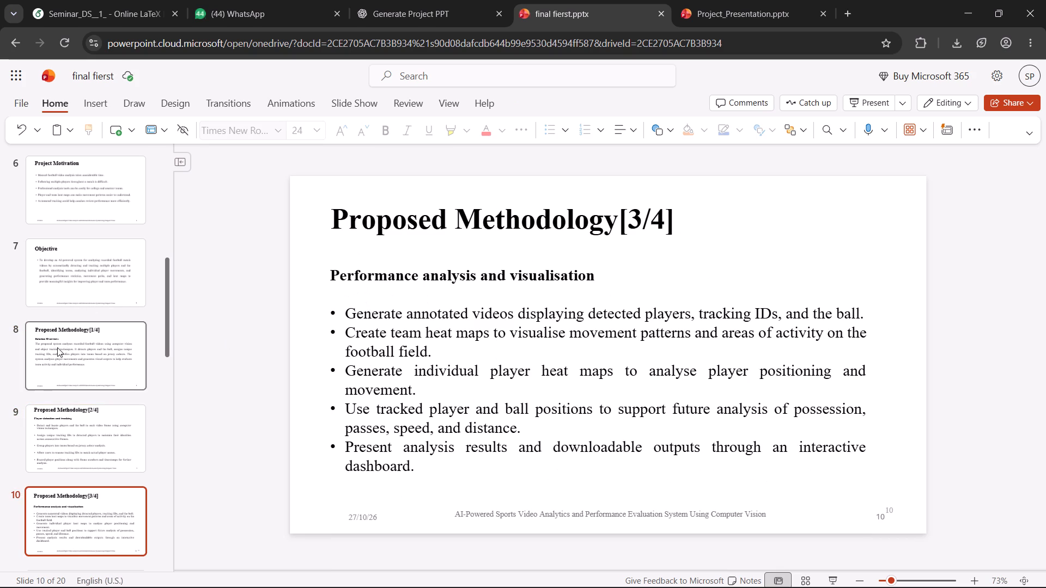
{"action": "left_click", "coordinate": [57, 347]}
{"action": "left_click", "coordinate": [55, 450]}
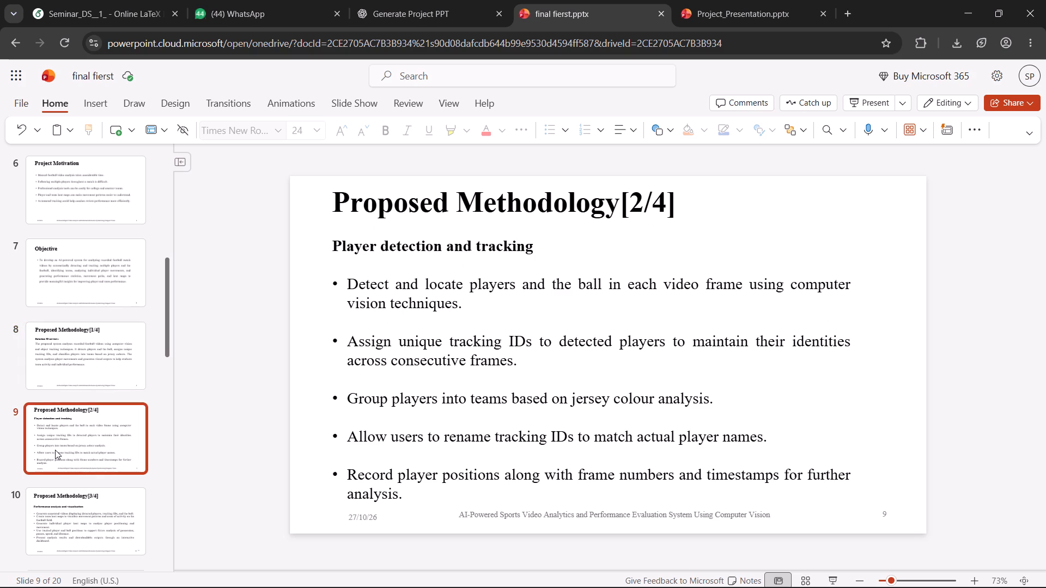
{"action": "left_click", "coordinate": [60, 529]}
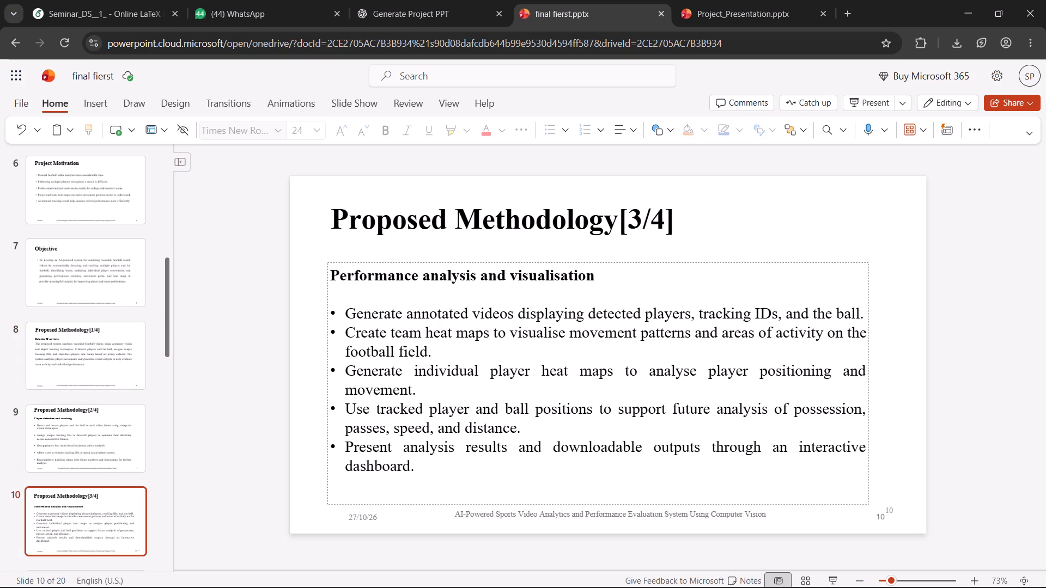
Insert a blank line between each of the five Performance analysis and visualisation bullets on slide 10.
{"action": "left_click", "coordinate": [863, 313]}
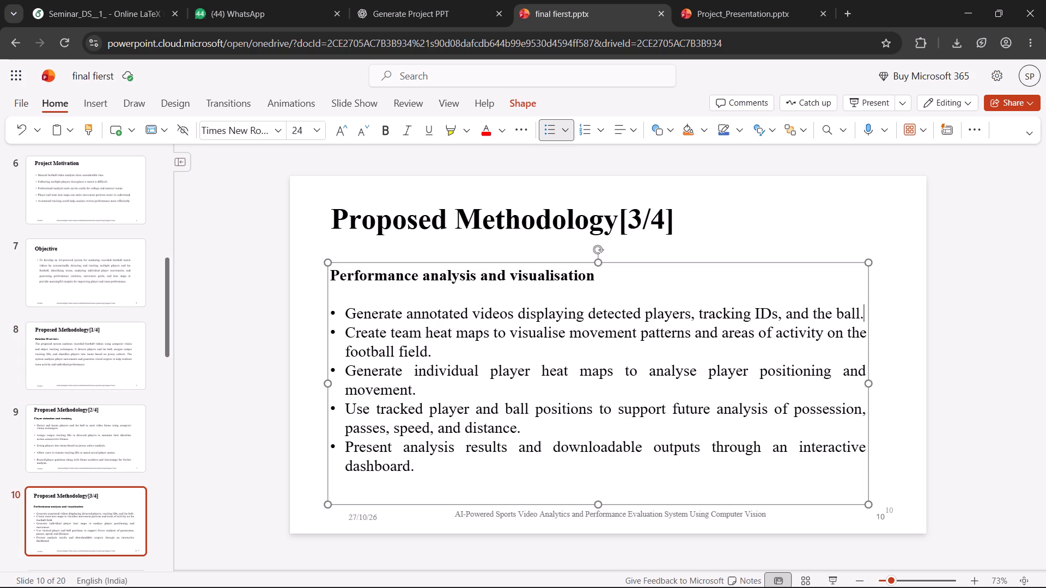
{"action": "key", "text": "Return"}
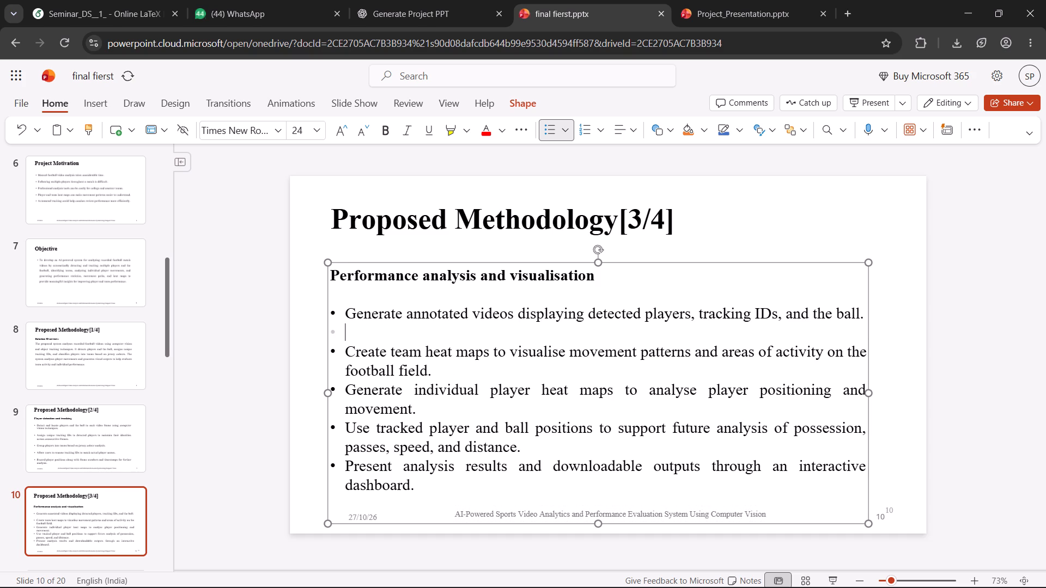
{"action": "left_click", "coordinate": [448, 376]}
{"action": "key", "text": "Return"}
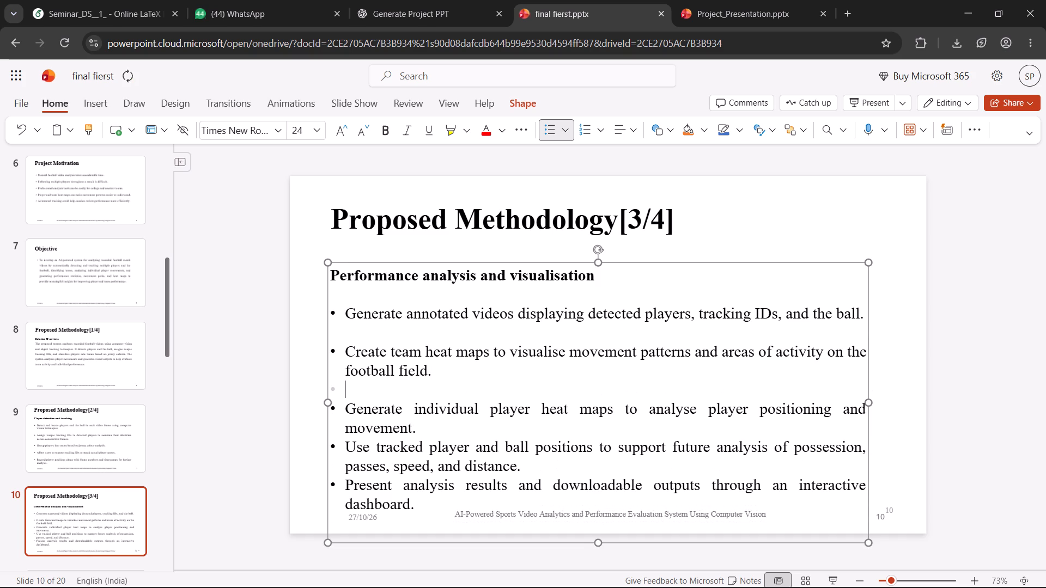
{"action": "left_click", "coordinate": [422, 432]}
{"action": "left_click", "coordinate": [422, 432]}
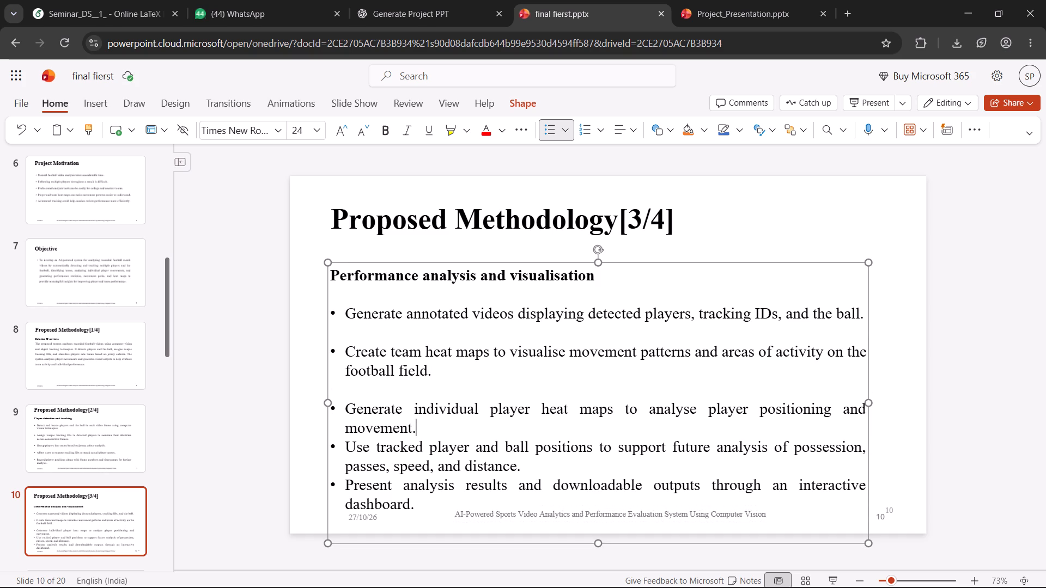
{"action": "key", "text": "Return"}
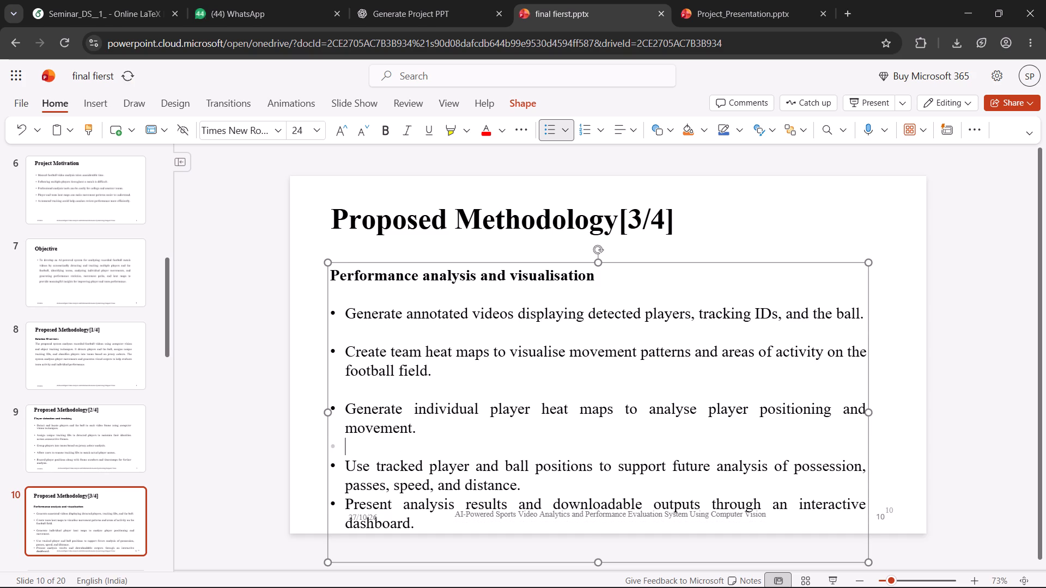
{"action": "left_click", "coordinate": [525, 488]}
{"action": "key", "text": "Return"}
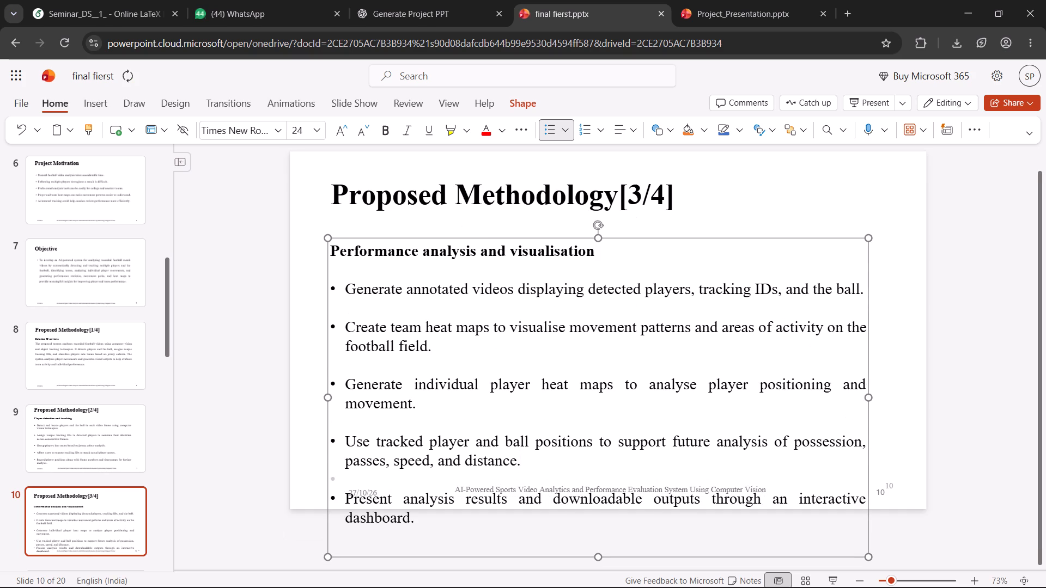
Move slide 10's body text box up so all five bullets fit on the slide, keeping its horizontal alignment.
{"action": "left_click_drag", "start_coordinate": [530, 237], "coordinate": [525, 216]}
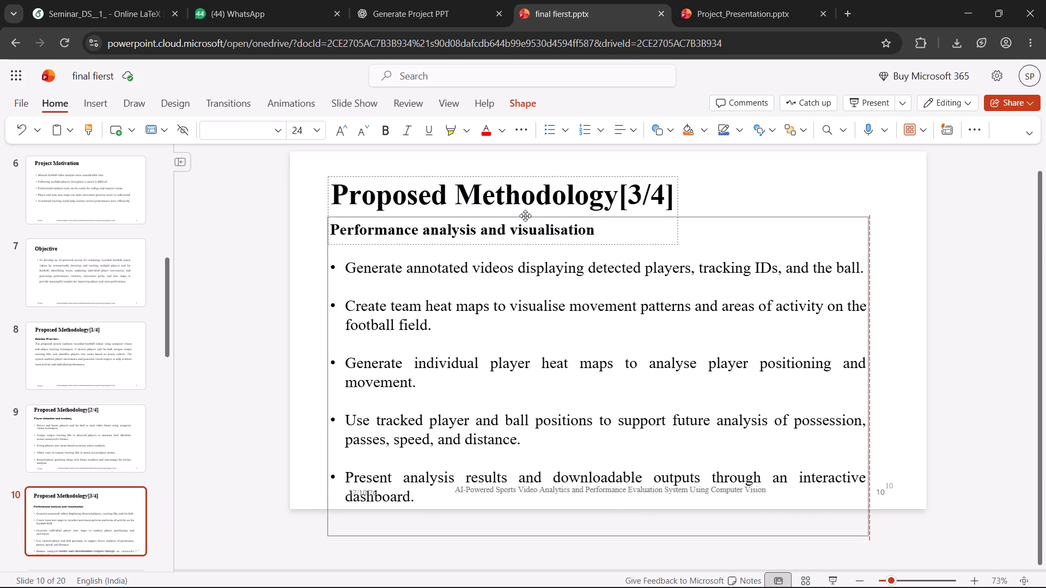
{"action": "left_click_drag", "start_coordinate": [525, 216], "coordinate": [521, 197]}
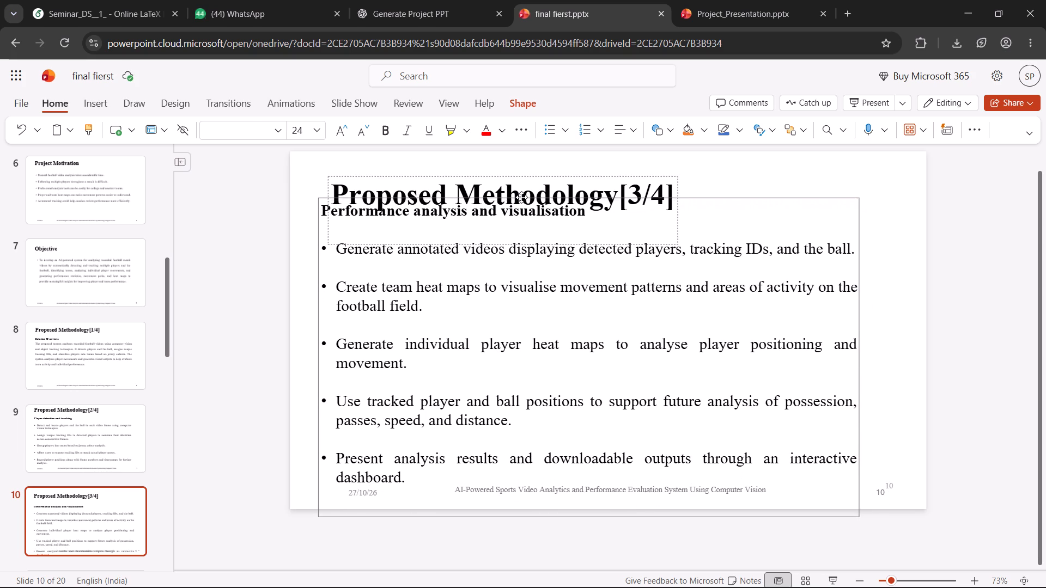
{"action": "left_click_drag", "start_coordinate": [521, 197], "coordinate": [525, 196]}
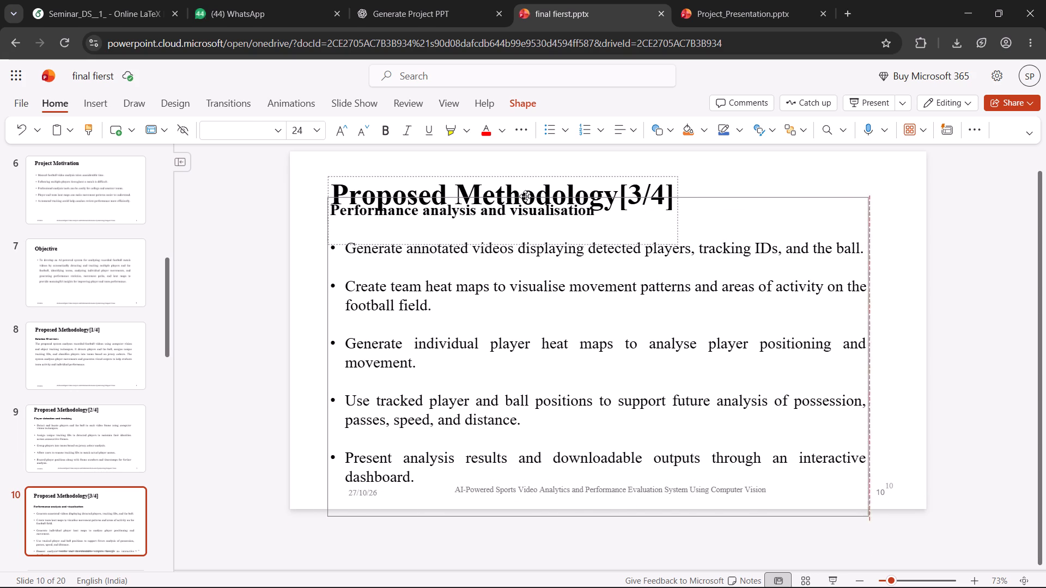
{"action": "left_click_drag", "start_coordinate": [525, 196], "coordinate": [525, 196]}
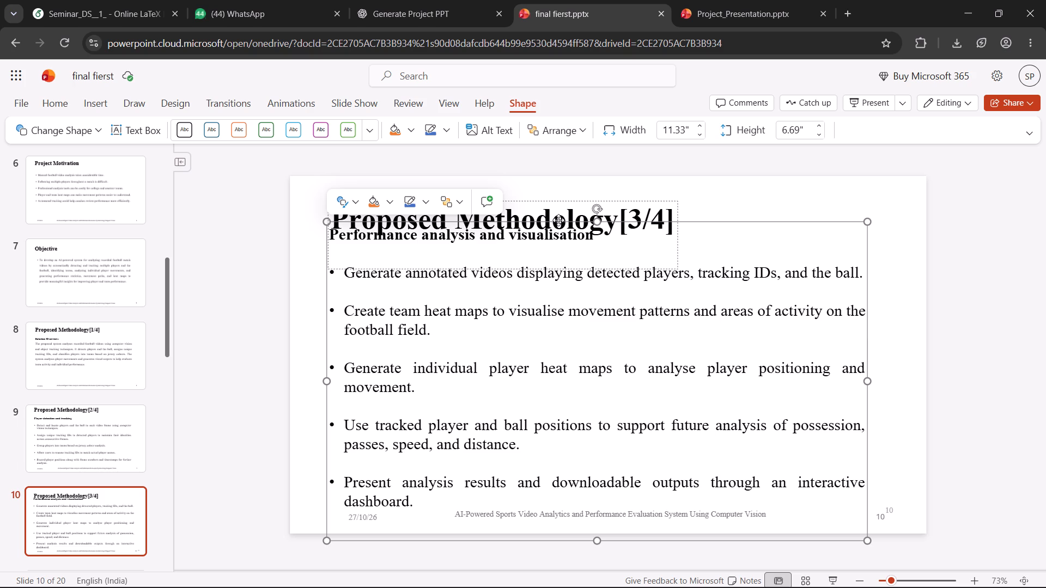
{"action": "left_click", "coordinate": [719, 192]}
Move slide 10's Proposed Methodology[3/4] title up so it clears the Performance analysis and visualisation heading.
{"action": "left_click", "coordinate": [514, 216]}
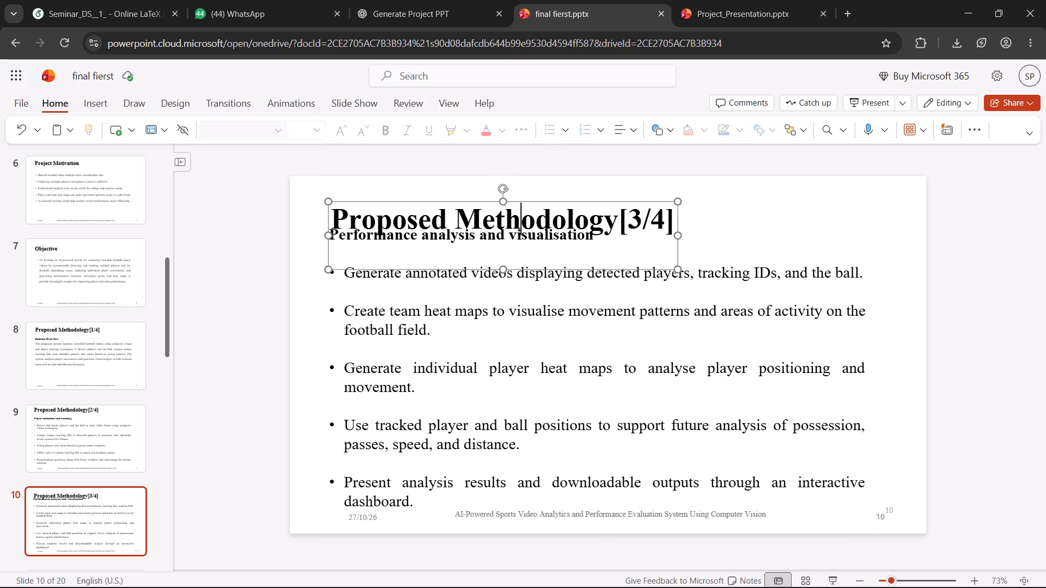
{"action": "left_click_drag", "start_coordinate": [465, 201], "coordinate": [459, 182]}
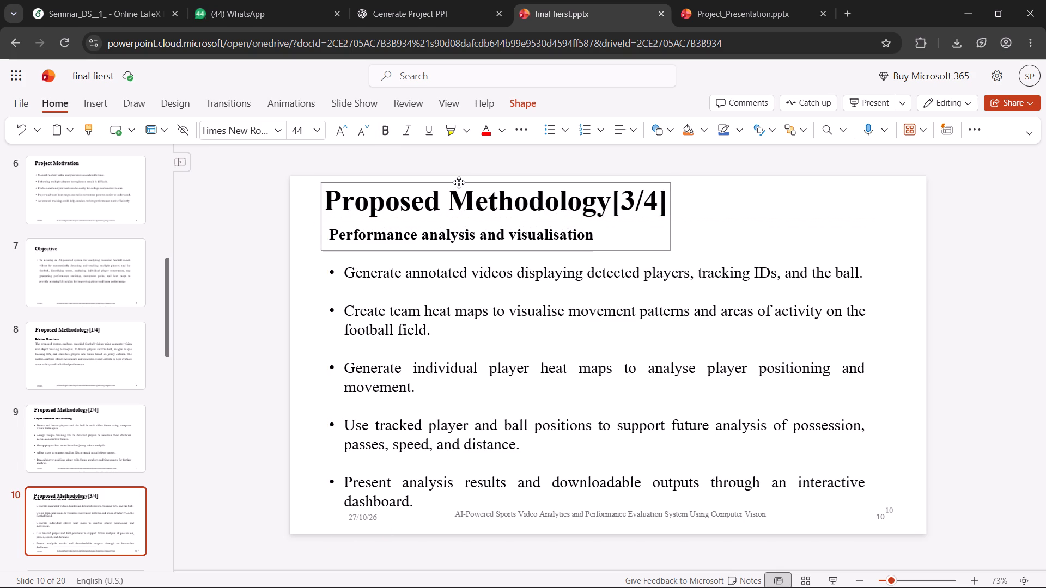
{"action": "left_click_drag", "start_coordinate": [459, 182], "coordinate": [460, 182]}
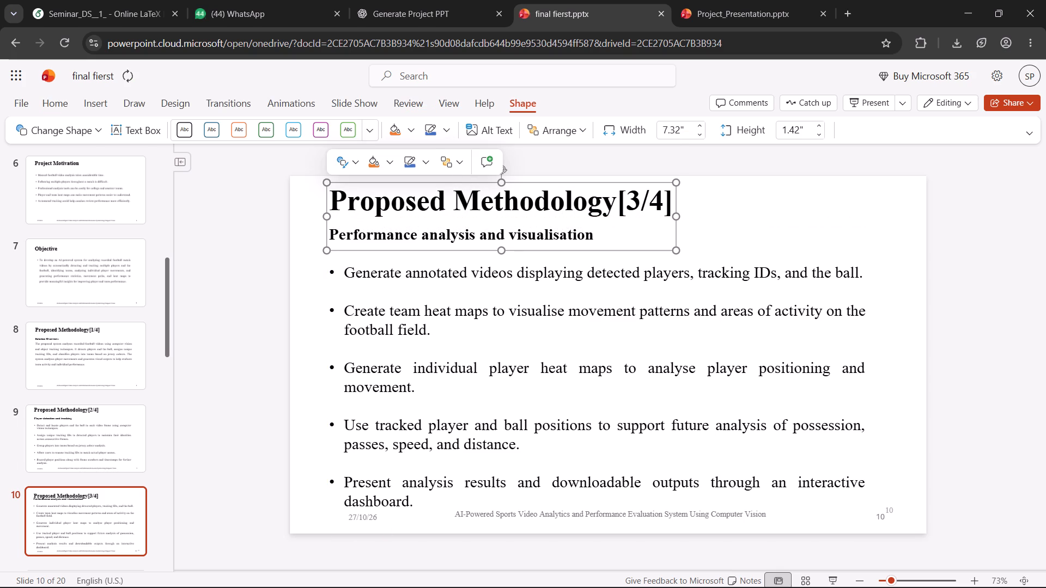
{"action": "left_click", "coordinate": [923, 246]}
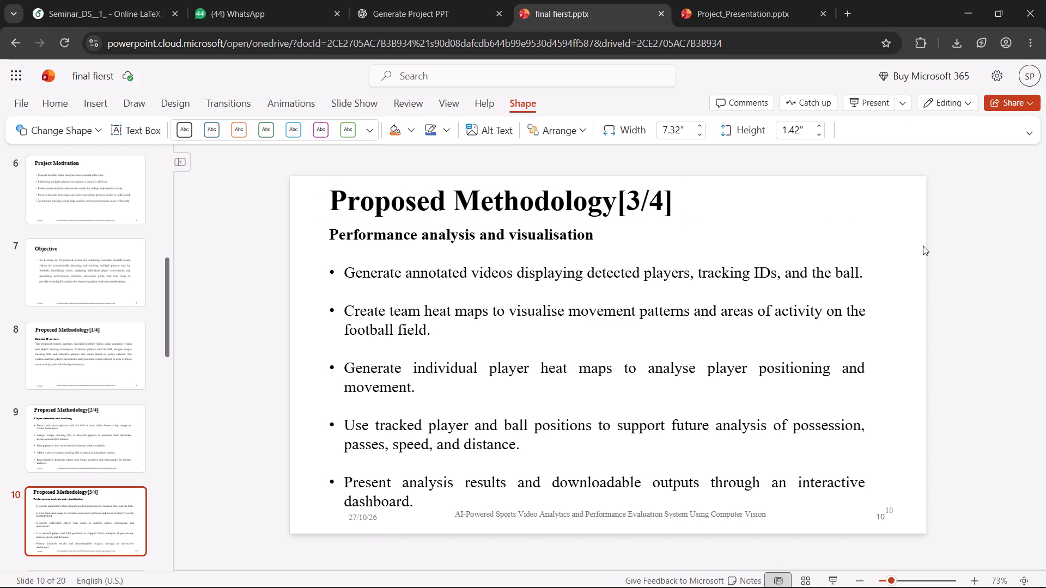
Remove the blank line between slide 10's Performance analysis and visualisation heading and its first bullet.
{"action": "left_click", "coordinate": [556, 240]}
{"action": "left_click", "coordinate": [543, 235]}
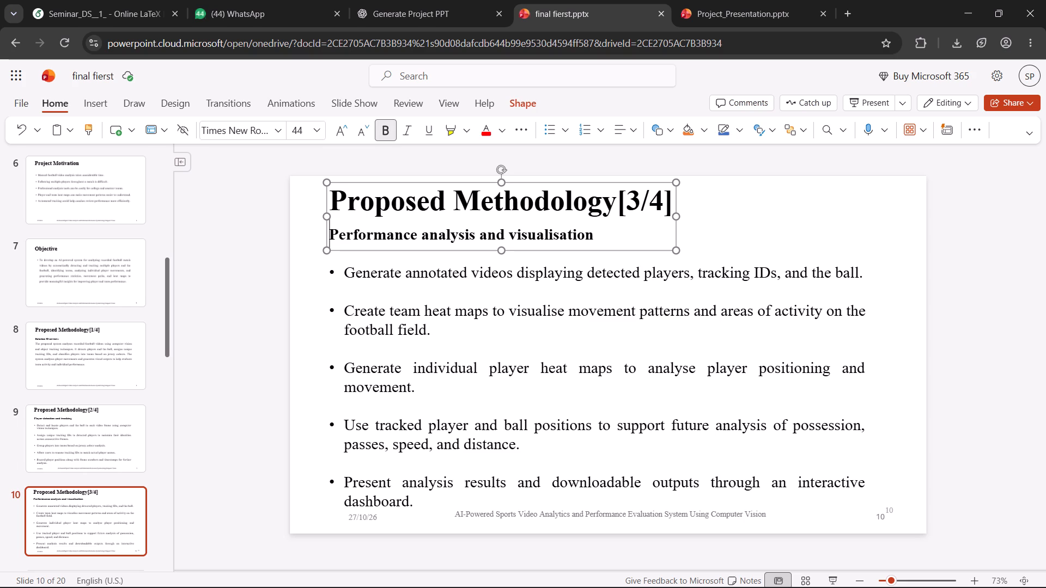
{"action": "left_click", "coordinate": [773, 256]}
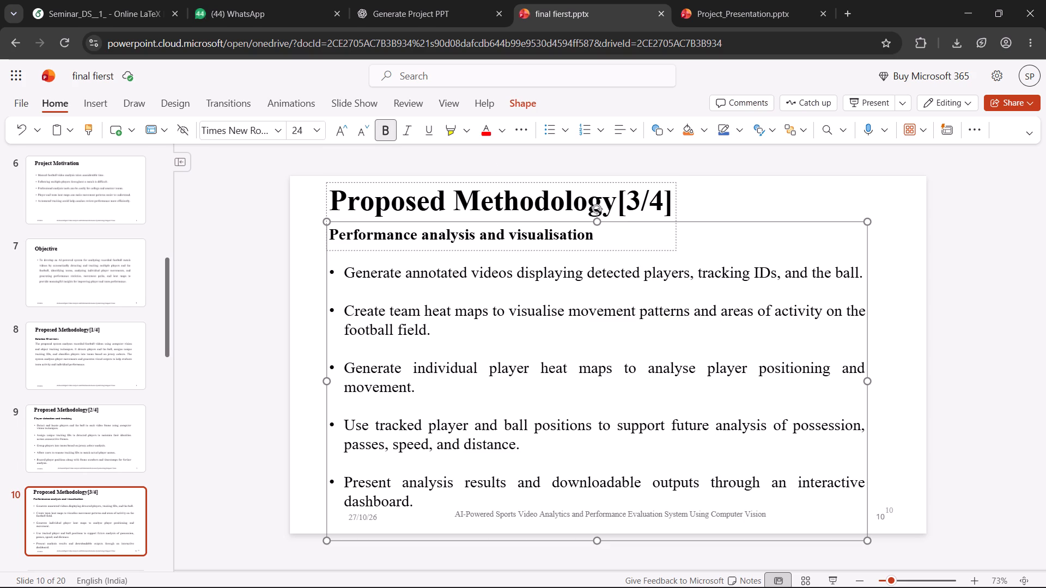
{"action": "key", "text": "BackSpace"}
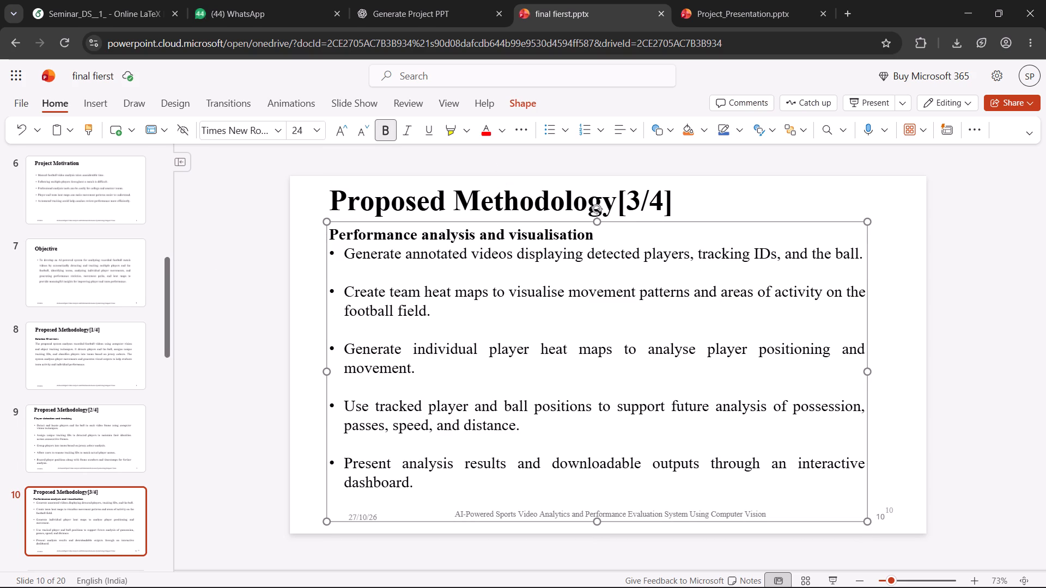
Compare the title position and heading spacing on Proposed Methodology slides 8, 9 and 10, ending on slide 10.
{"action": "left_click", "coordinate": [82, 354]}
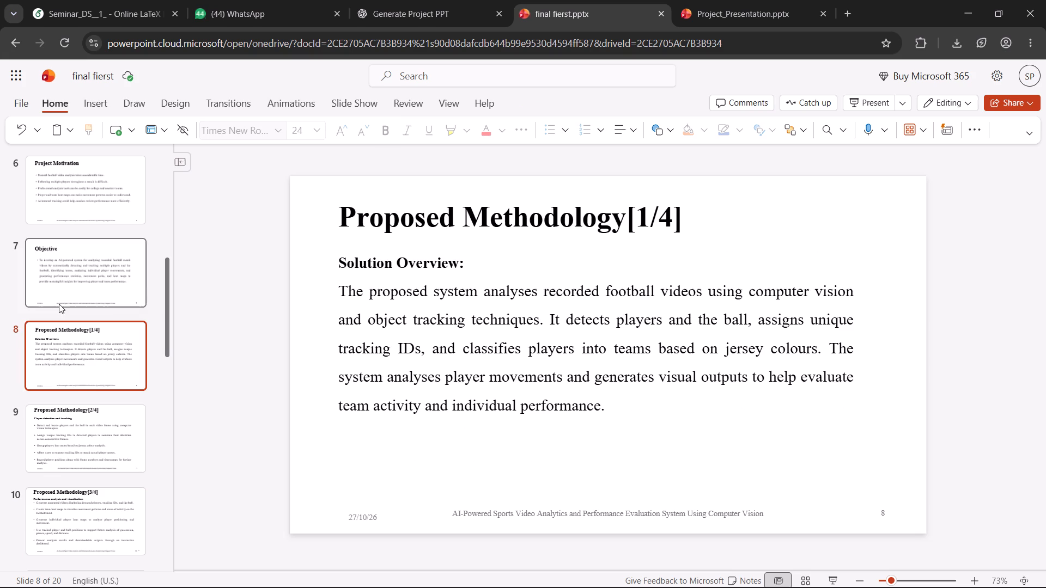
{"action": "left_click", "coordinate": [59, 304]}
{"action": "left_click", "coordinate": [100, 438]}
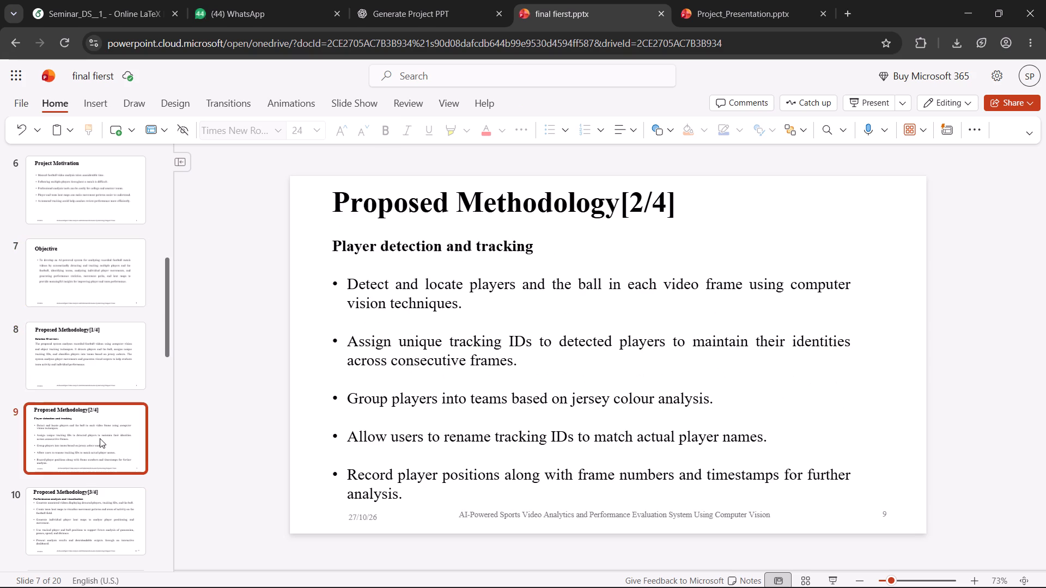
{"action": "left_click", "coordinate": [92, 510]}
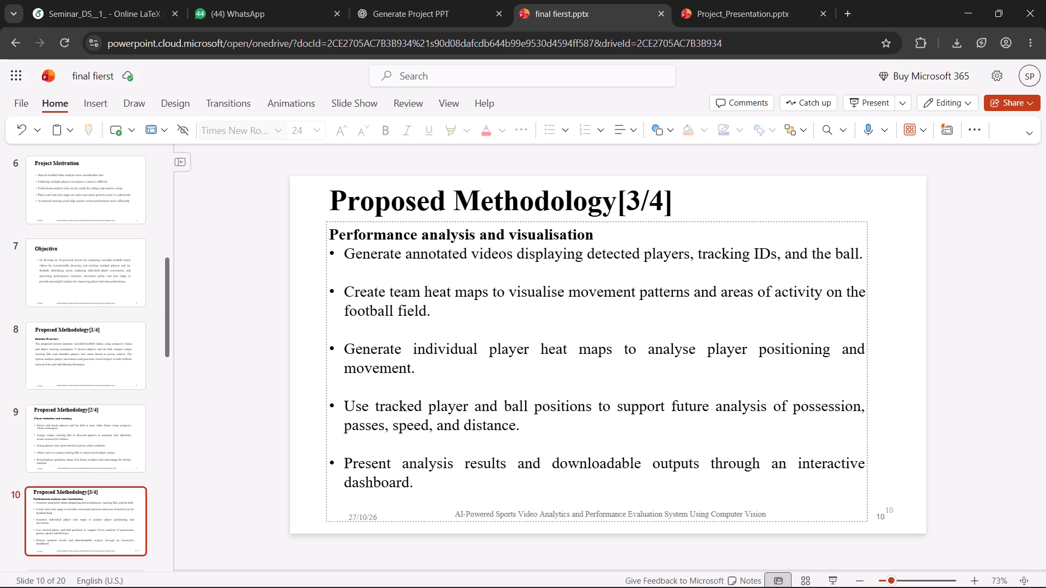
{"action": "left_click", "coordinate": [607, 238]}
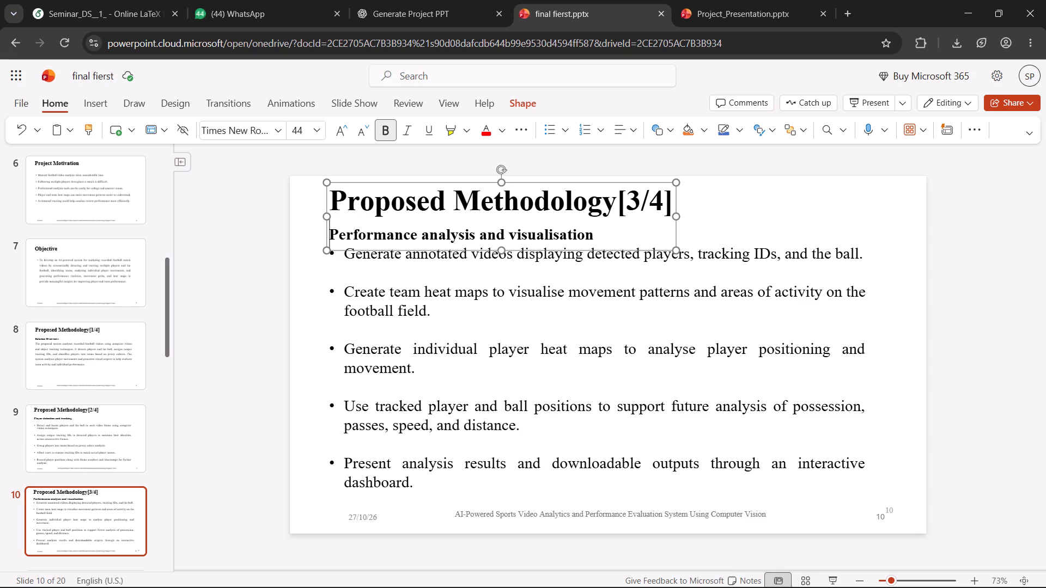
{"action": "left_click", "coordinate": [56, 423]}
{"action": "left_click", "coordinate": [76, 365]}
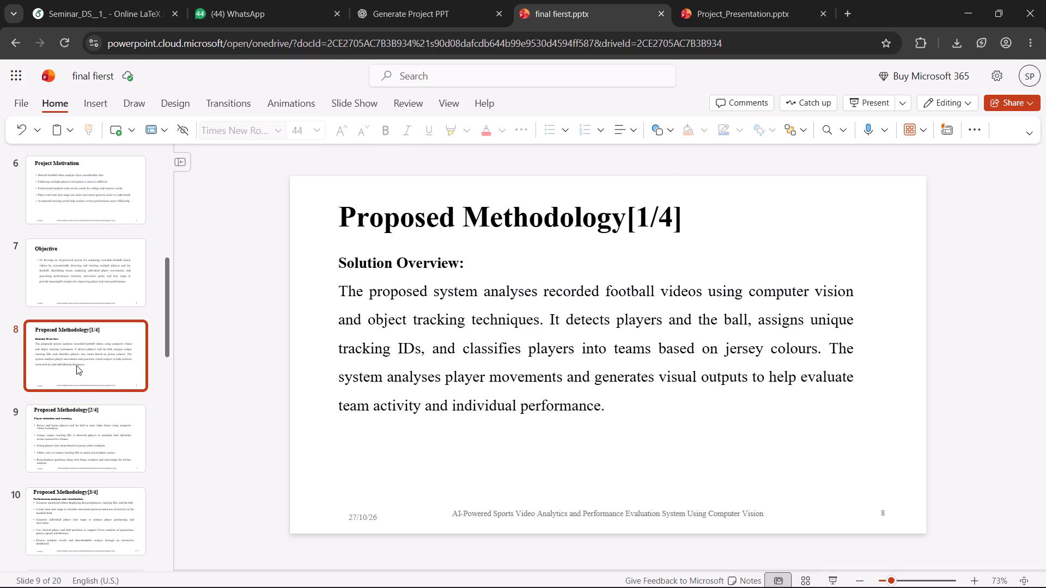
{"action": "left_click", "coordinate": [62, 416]}
{"action": "left_click", "coordinate": [69, 505]}
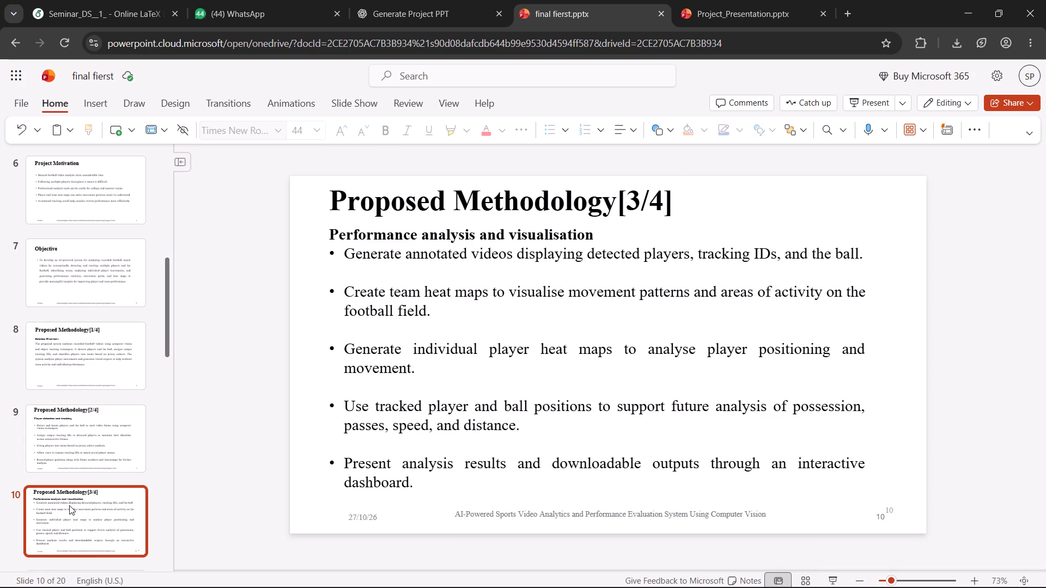
Move slide 10's Proposed Methodology[3/4] title box up to the slide's top edge, keeping its horizontal alignment.
{"action": "left_click_drag", "start_coordinate": [454, 205], "coordinate": [447, 200]}
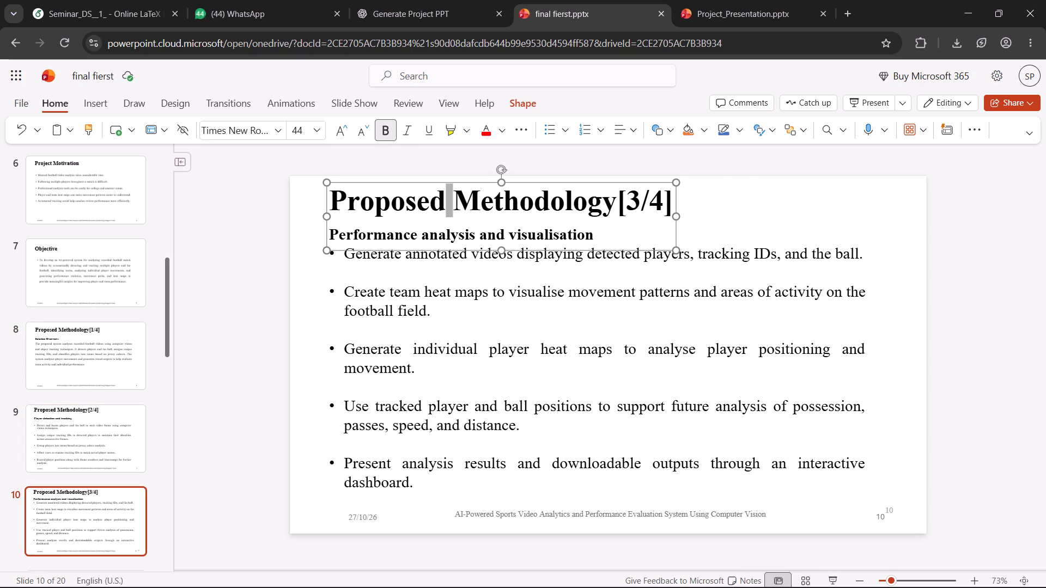
{"action": "left_click_drag", "start_coordinate": [447, 200], "coordinate": [447, 200]}
{"action": "left_click_drag", "start_coordinate": [417, 183], "coordinate": [411, 179]}
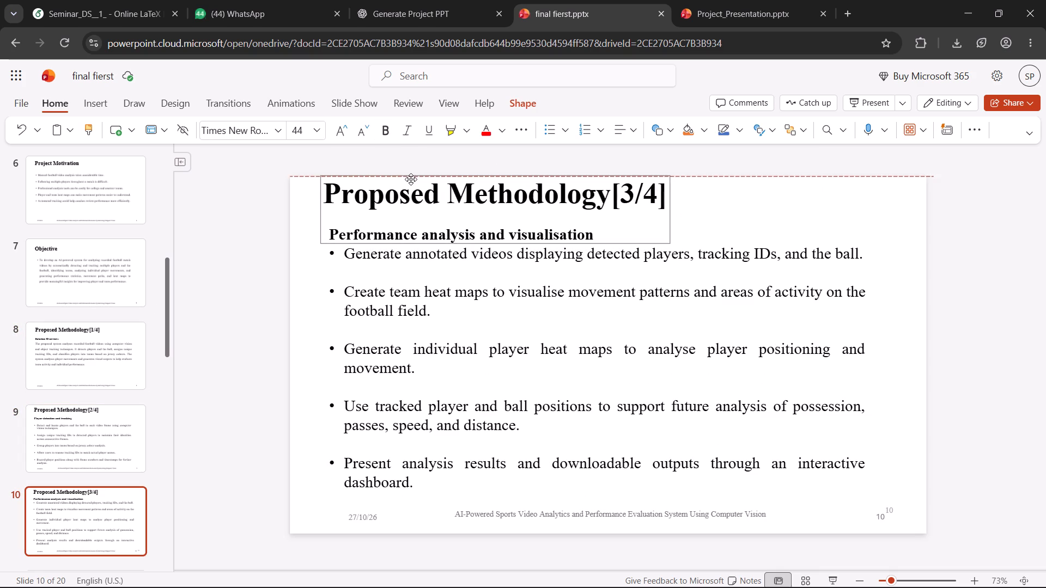
{"action": "left_click_drag", "start_coordinate": [411, 179], "coordinate": [412, 174]}
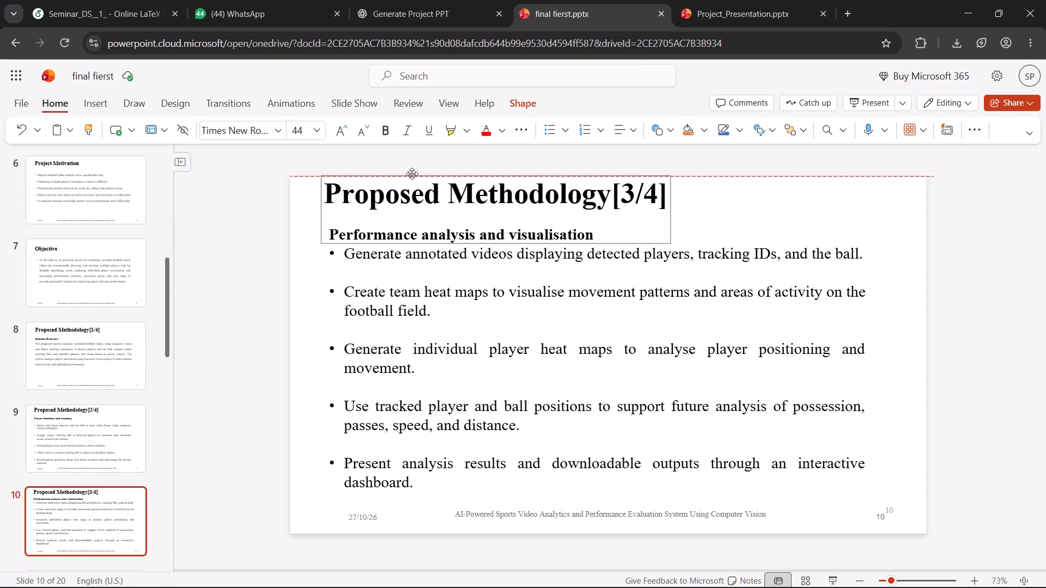
{"action": "left_click_drag", "start_coordinate": [412, 174], "coordinate": [413, 174]}
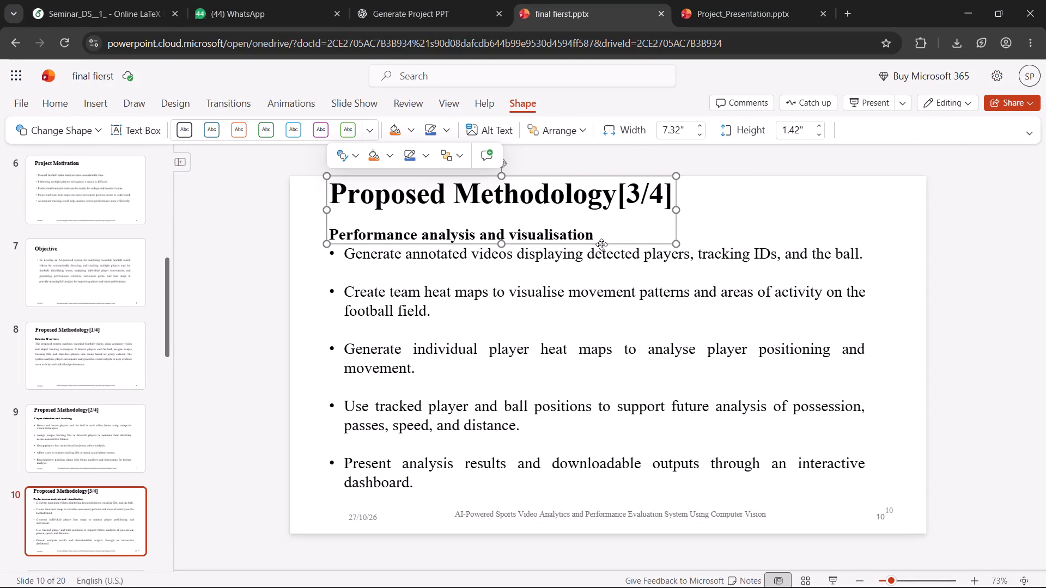
Insert a blank line again between slide 10's Performance analysis and visualisation heading and its first bullet.
{"action": "left_click", "coordinate": [600, 238]}
{"action": "left_click", "coordinate": [600, 234]}
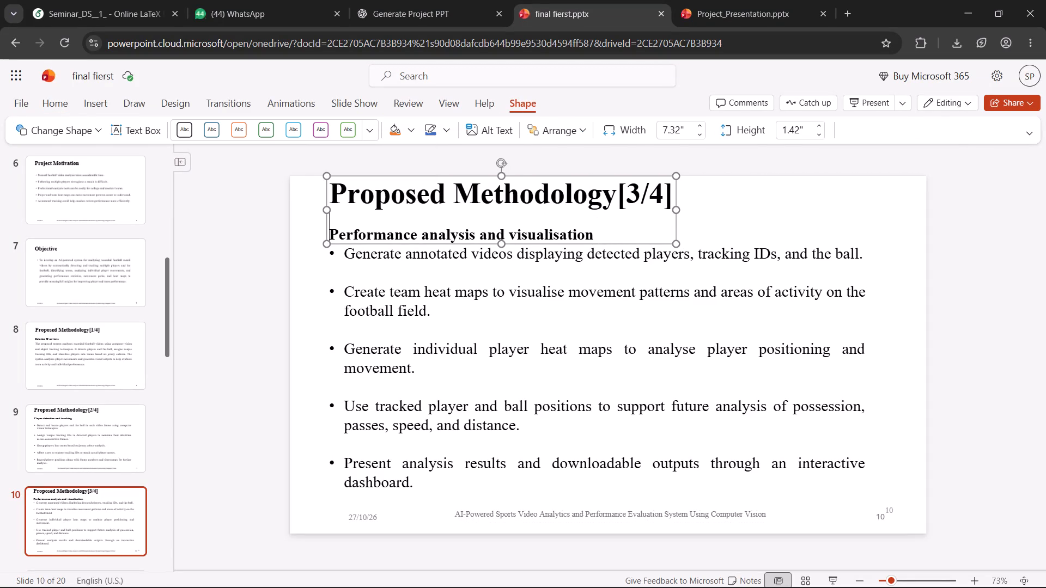
{"action": "left_click", "coordinate": [744, 209]}
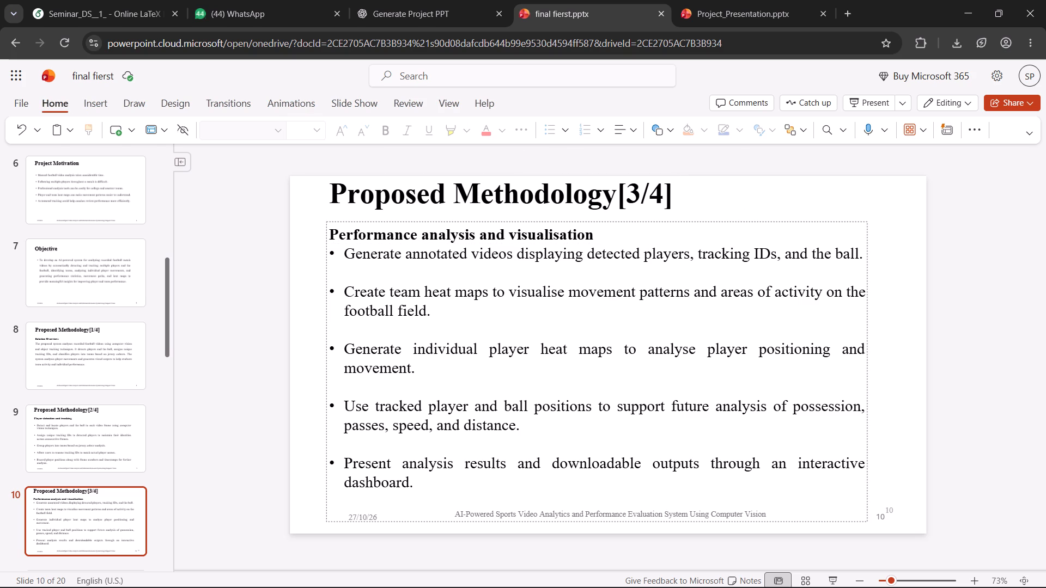
{"action": "left_click", "coordinate": [597, 238]}
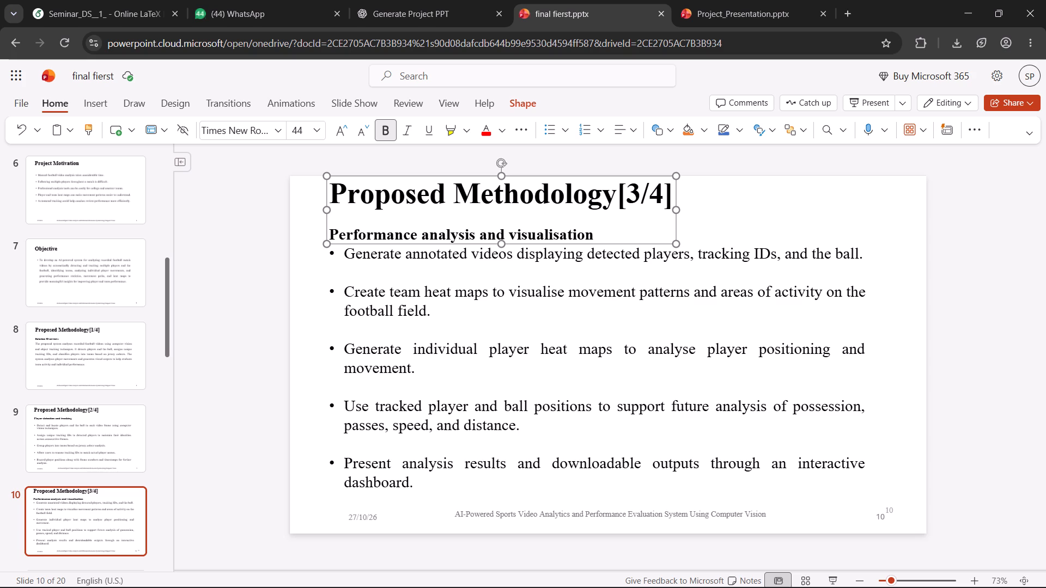
{"action": "left_click", "coordinate": [604, 235]}
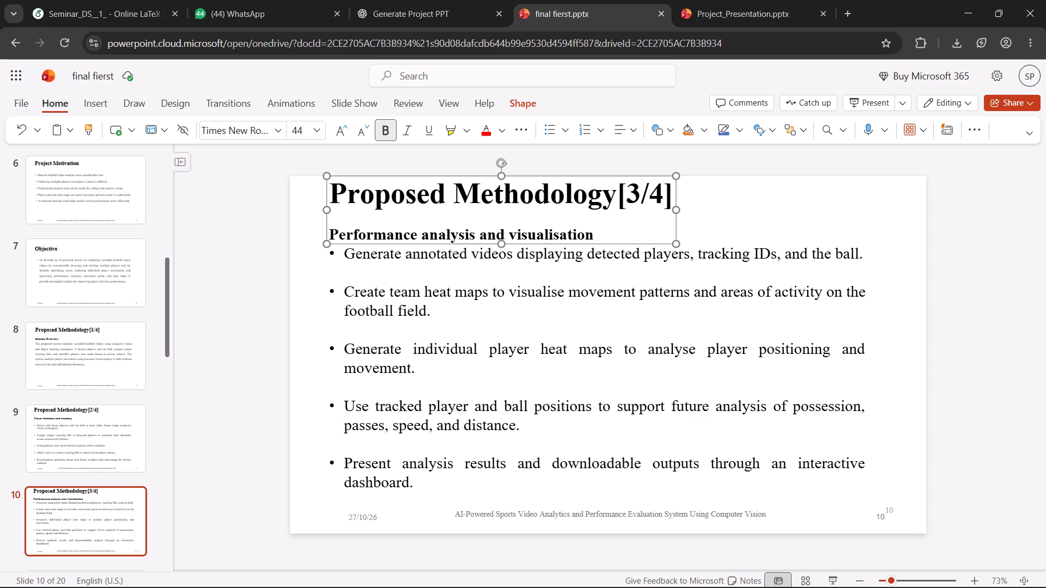
{"action": "left_click", "coordinate": [604, 235]}
{"action": "left_click", "coordinate": [743, 229]}
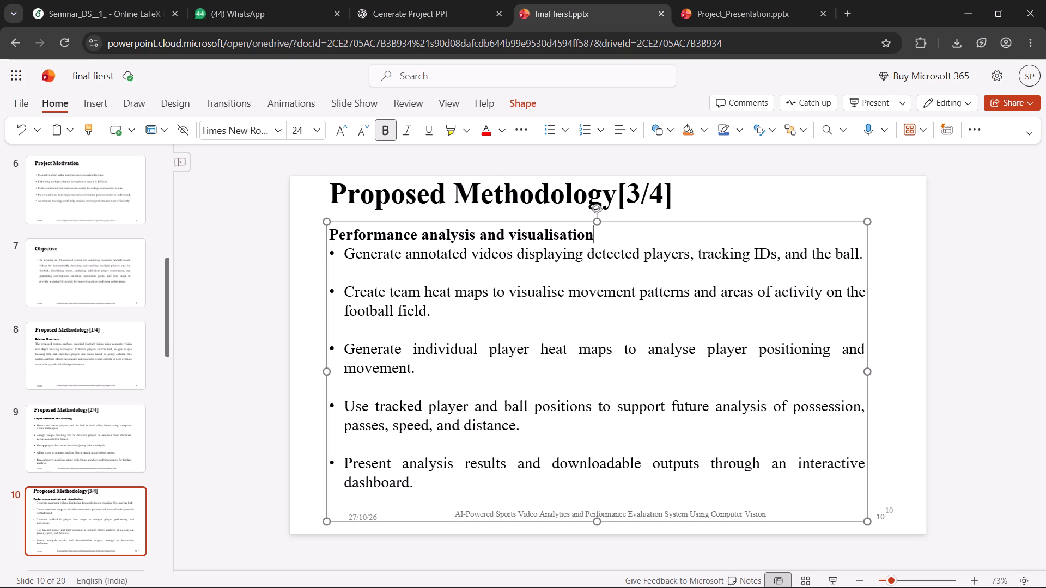
{"action": "key", "text": "Return"}
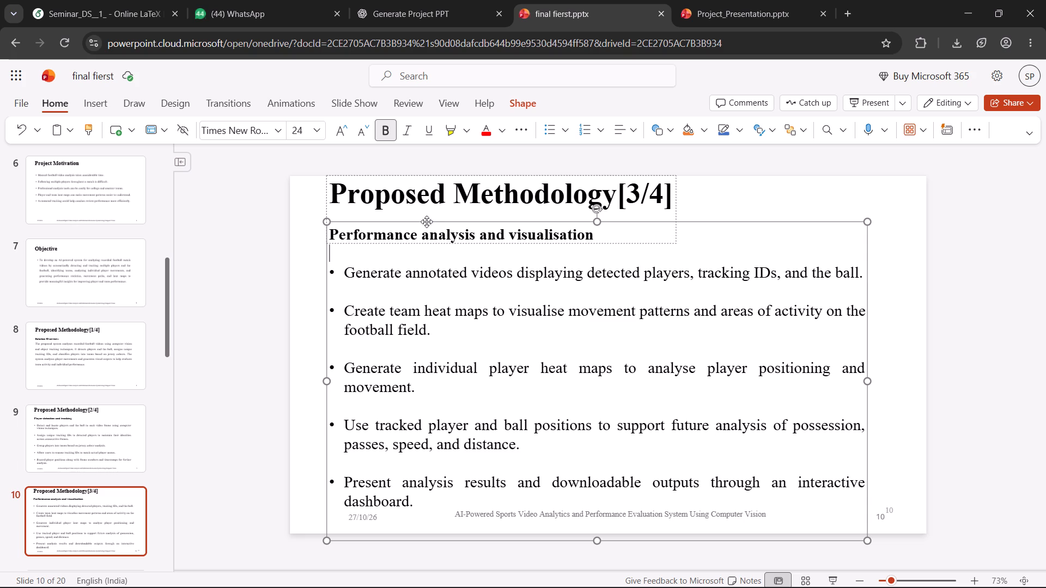
{"action": "left_click_drag", "start_coordinate": [427, 222], "coordinate": [425, 217]}
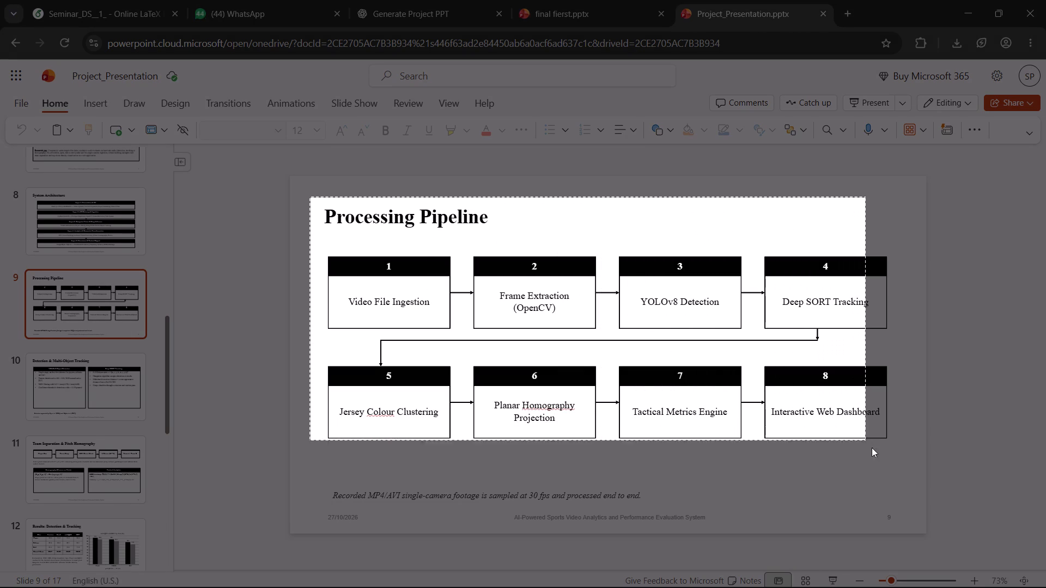
{"action": "left_click_drag", "start_coordinate": [872, 448], "coordinate": [899, 455]}
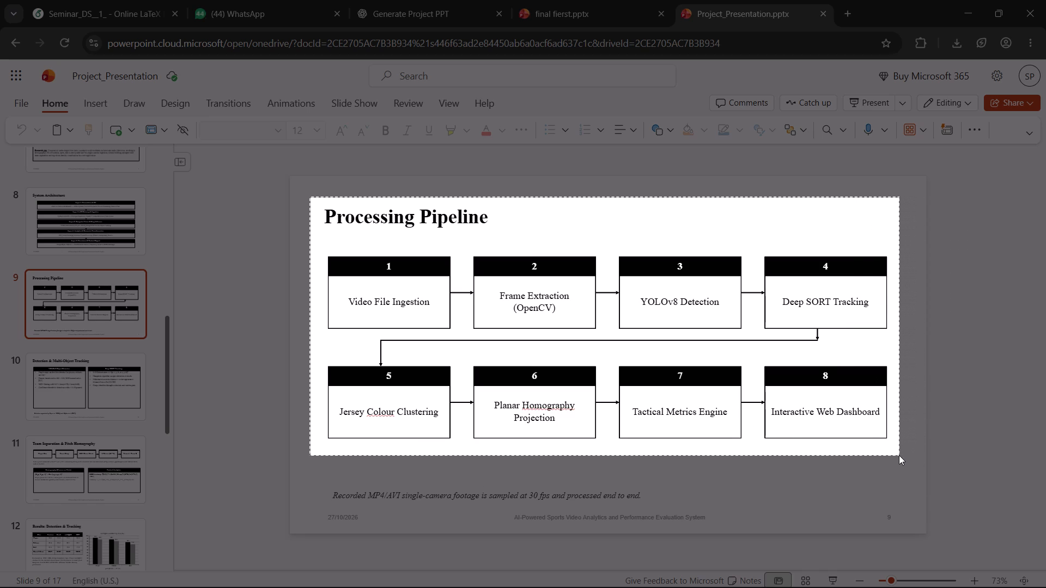
{"action": "left_click_drag", "start_coordinate": [899, 455], "coordinate": [899, 459]}
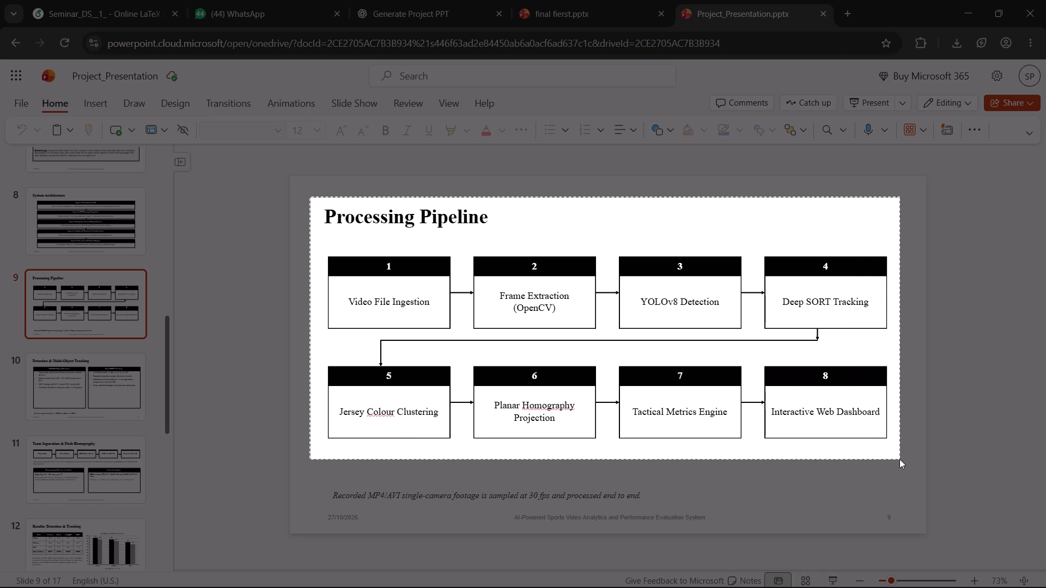
{"action": "left_click_drag", "start_coordinate": [899, 459], "coordinate": [903, 459]}
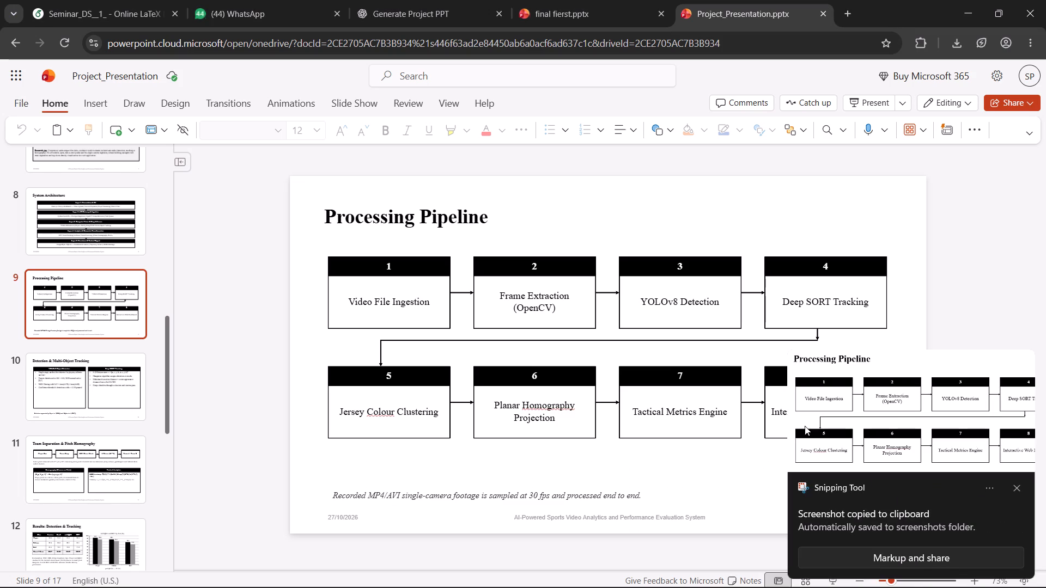
Switch to final fierst and delete the coloured flowchart picture from slide 11, Proposed Methodology[4/4].
{"action": "left_click", "coordinate": [565, 0]}
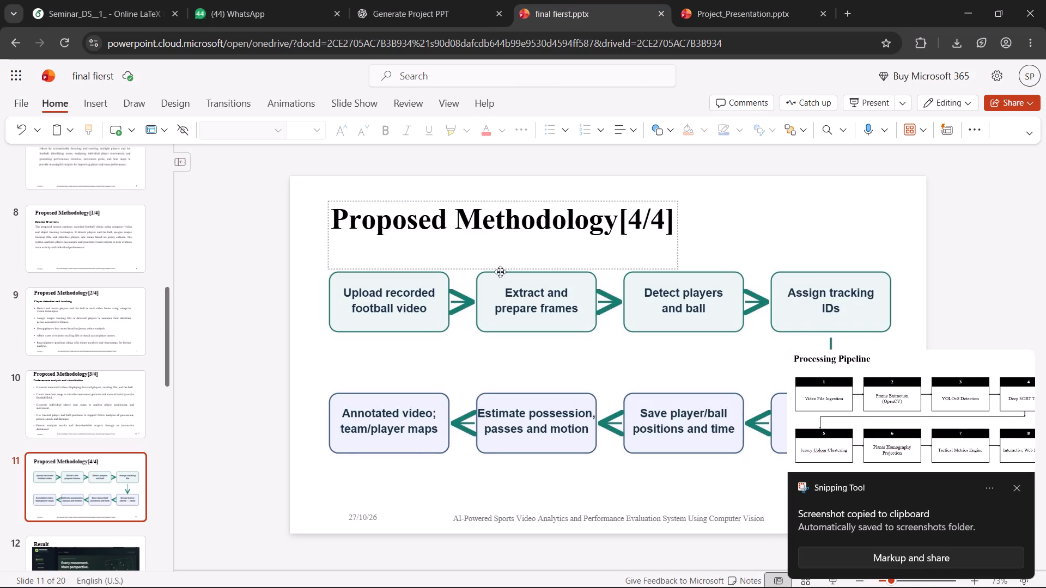
{"action": "left_click", "coordinate": [467, 332]}
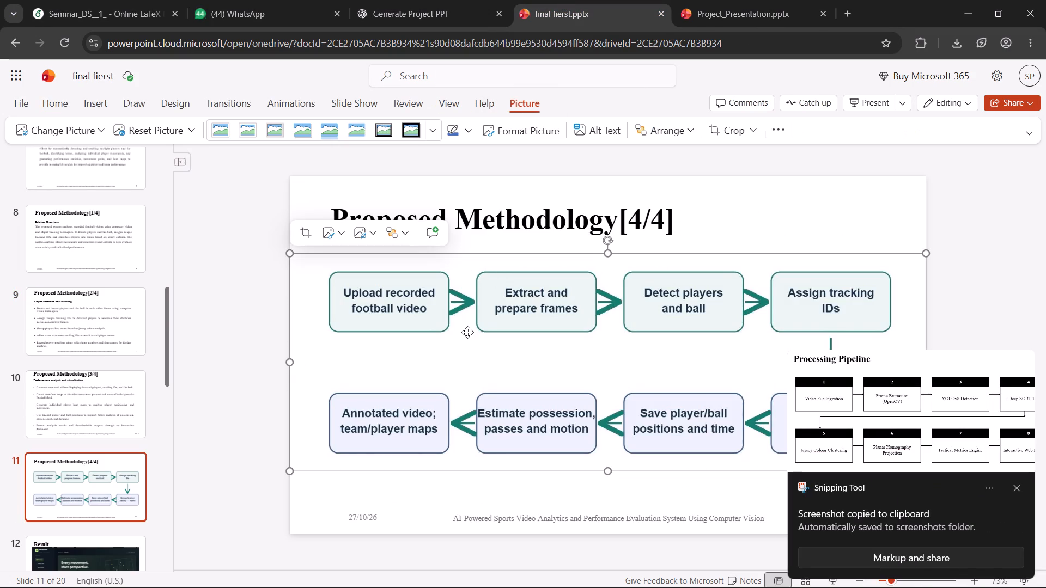
{"action": "key", "text": "BackSpace"}
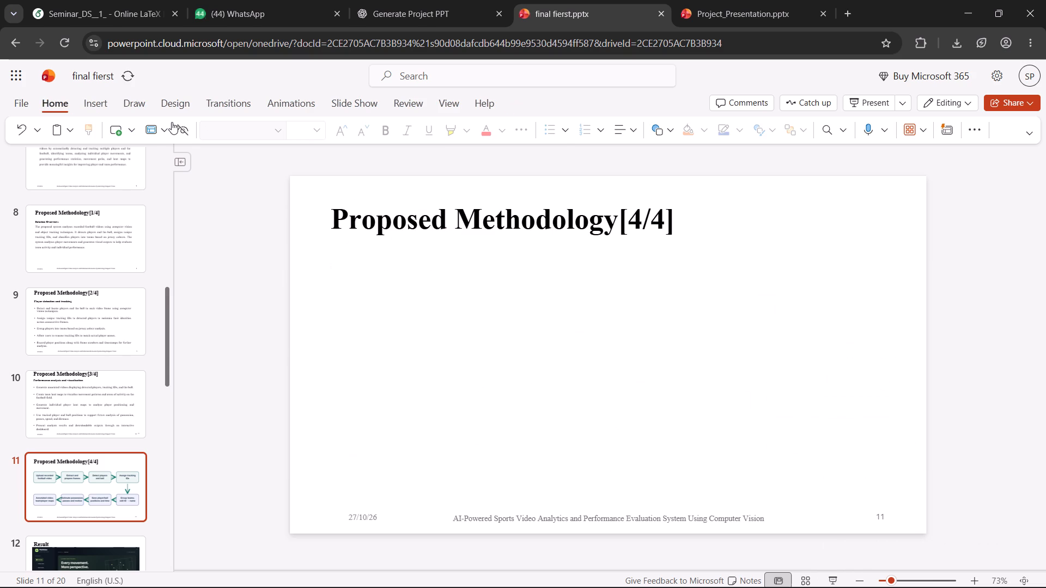
{"action": "left_click", "coordinate": [87, 99]}
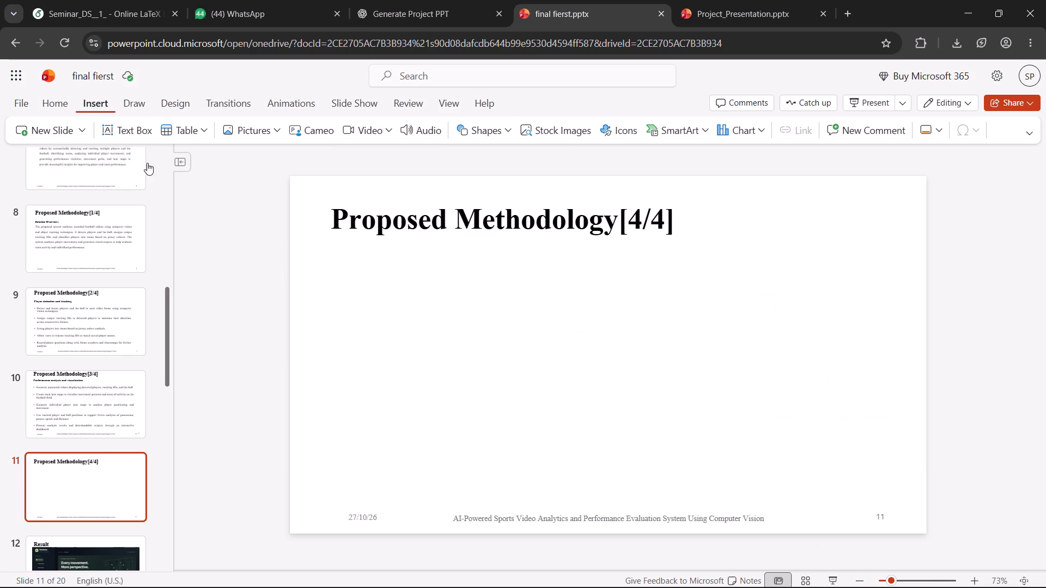
{"action": "left_click", "coordinate": [254, 139]}
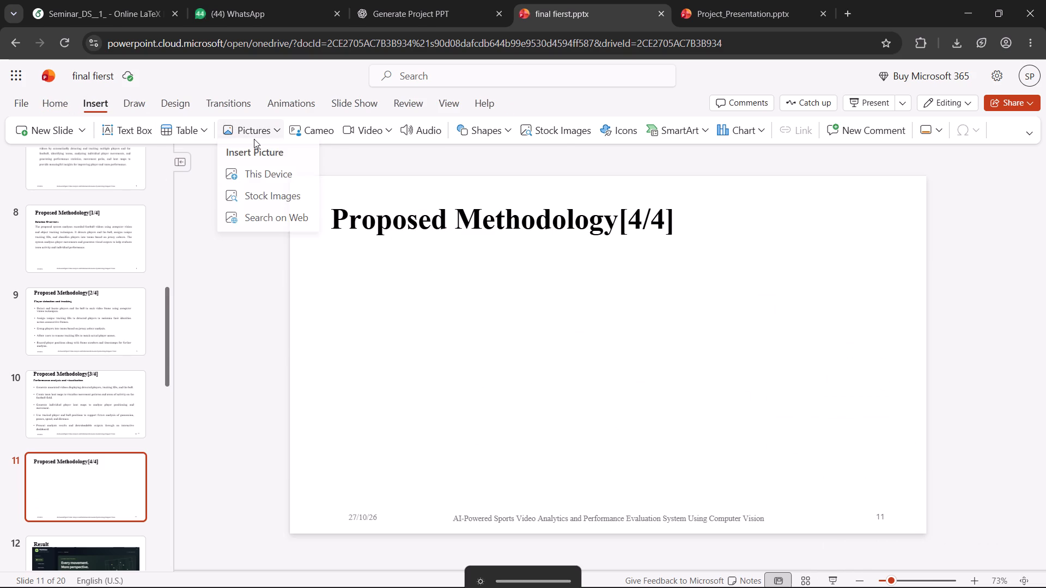
{"action": "left_click", "coordinate": [262, 177]}
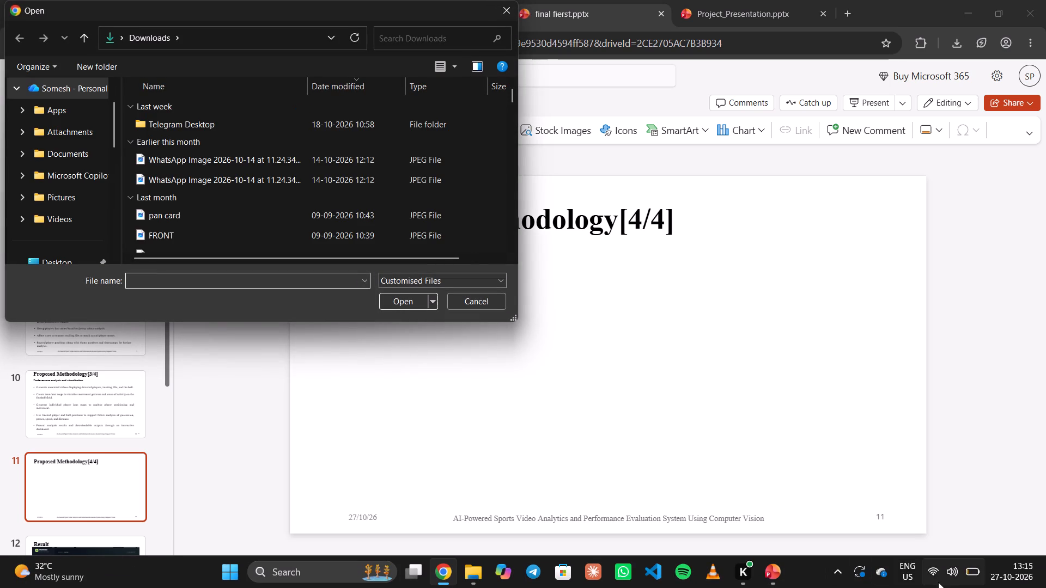
{"action": "left_click", "coordinate": [963, 579]}
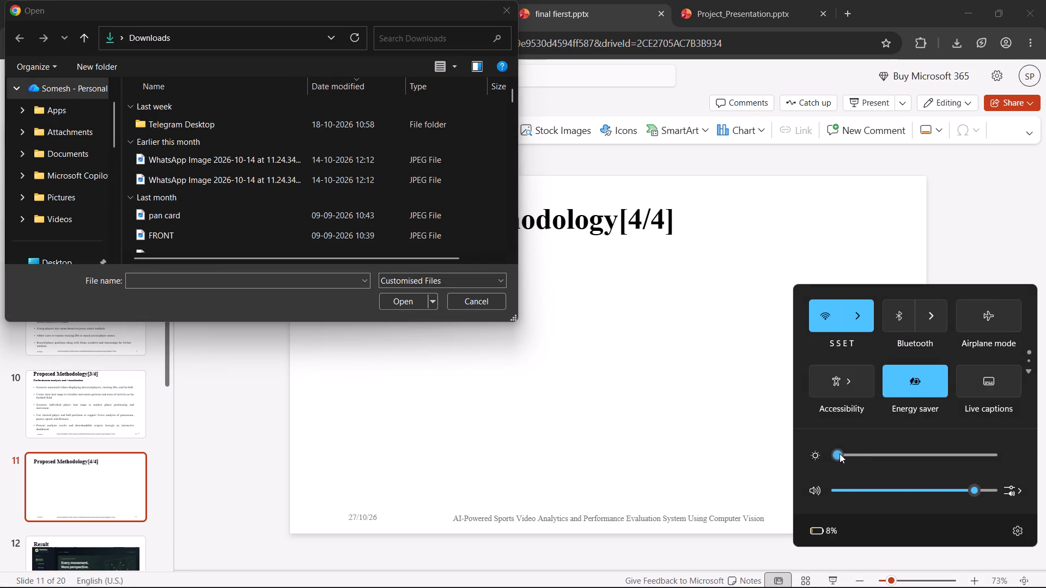
{"action": "left_click", "coordinate": [842, 453]}
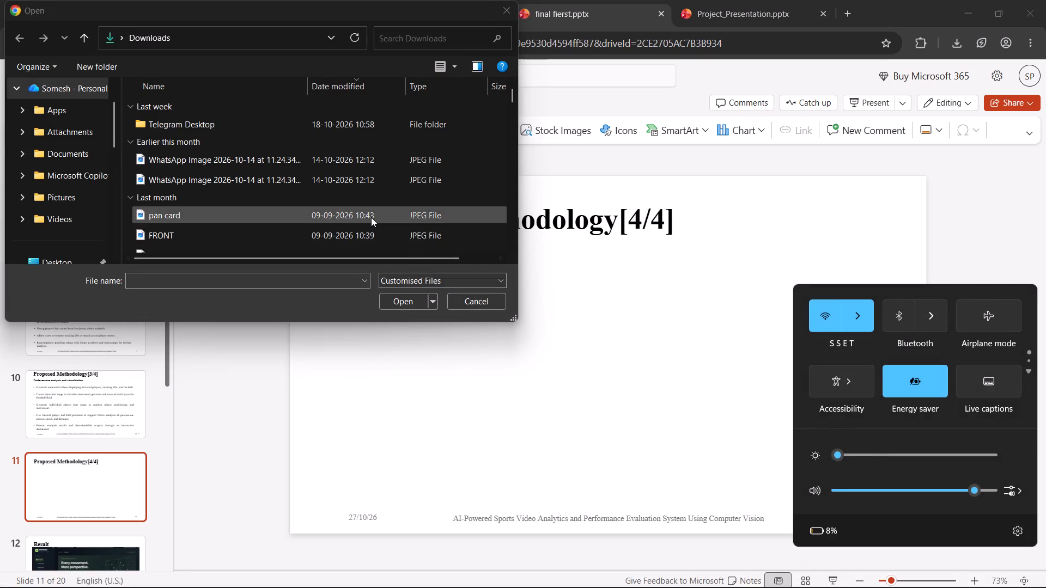
{"action": "scroll", "coordinate": [59, 219], "scroll_direction": "down", "scroll_amount": 1}
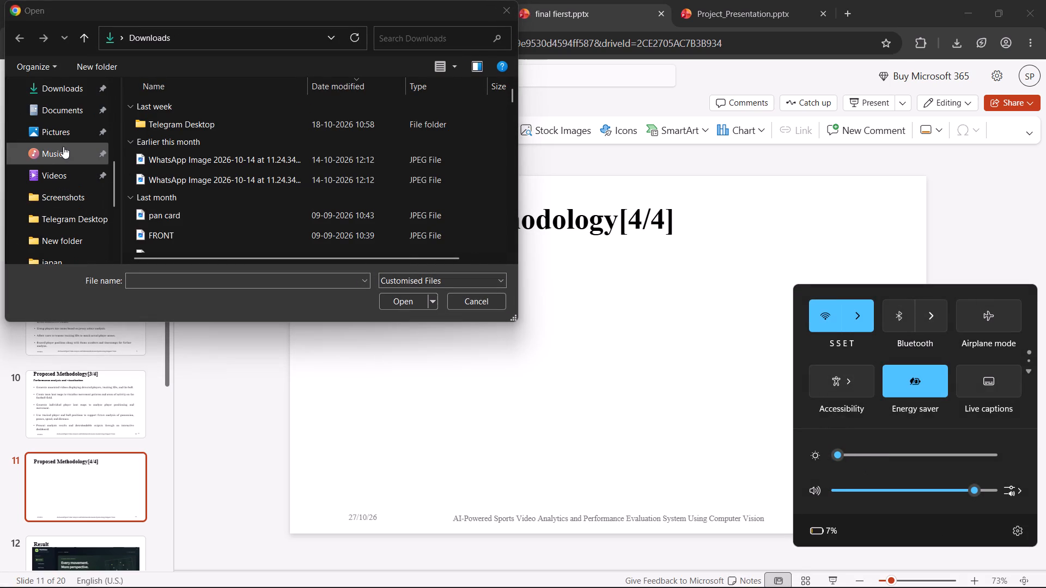
{"action": "left_click", "coordinate": [62, 134]}
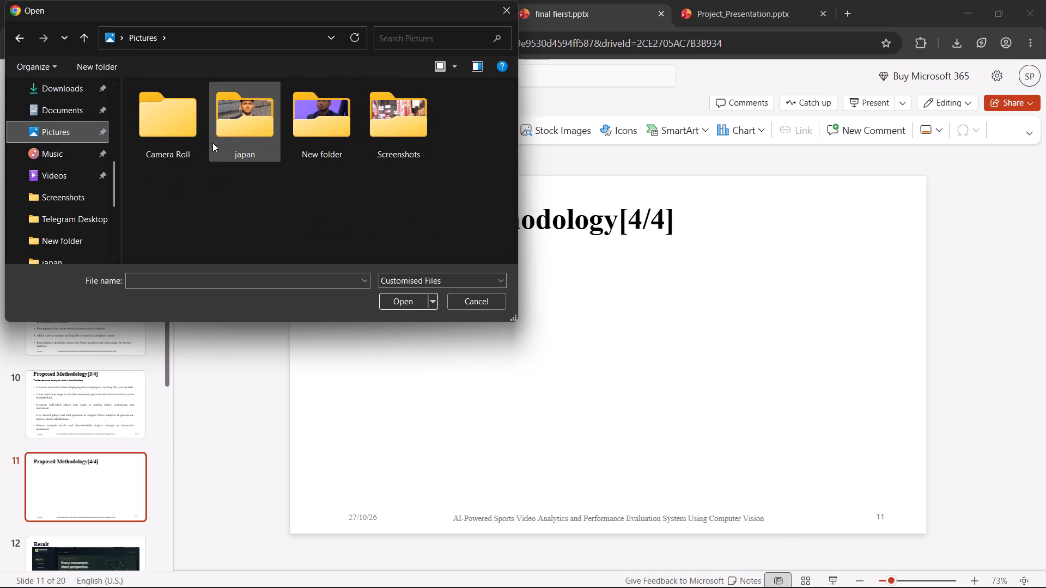
{"action": "double_click", "coordinate": [374, 141]}
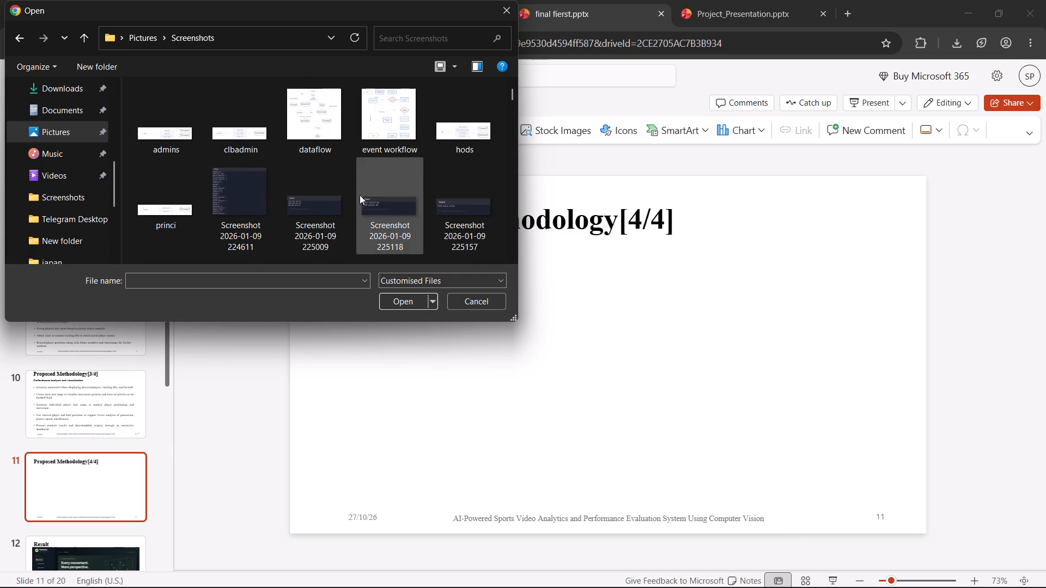
{"action": "scroll", "coordinate": [359, 203], "scroll_direction": "down", "scroll_amount": 20}
{"action": "scroll", "coordinate": [359, 203], "scroll_direction": "down", "scroll_amount": 13}
{"action": "scroll", "coordinate": [359, 203], "scroll_direction": "down", "scroll_amount": 11}
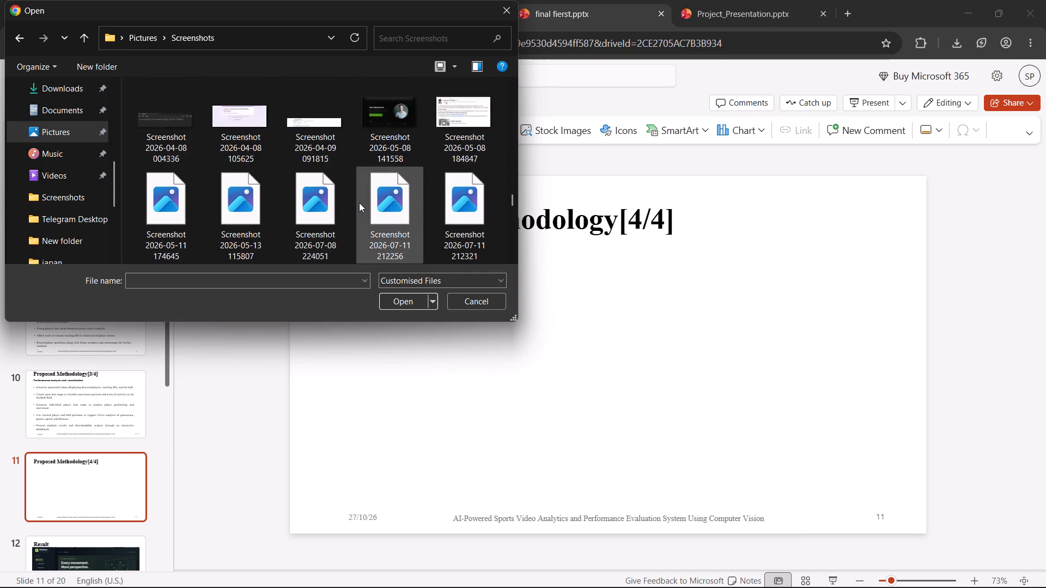
{"action": "scroll", "coordinate": [359, 203], "scroll_direction": "down", "scroll_amount": 20}
{"action": "scroll", "coordinate": [359, 203], "scroll_direction": "down", "scroll_amount": 20}
{"action": "scroll", "coordinate": [285, 234], "scroll_direction": "up", "scroll_amount": 1}
{"action": "scroll", "coordinate": [285, 234], "scroll_direction": "down", "scroll_amount": 1}
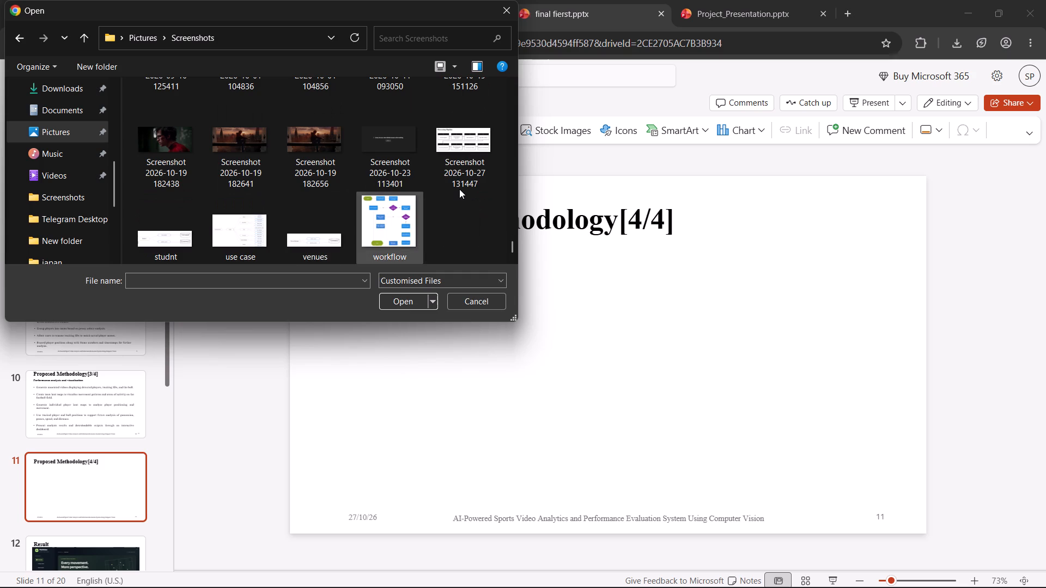
{"action": "left_click", "coordinate": [458, 188]}
{"action": "left_click", "coordinate": [406, 299]}
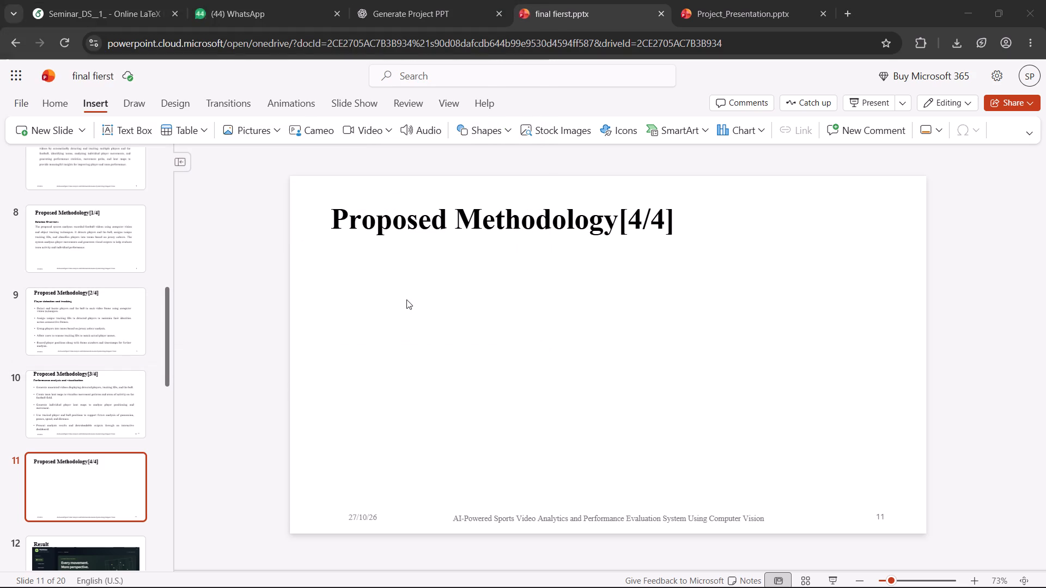
Move slide 11's Proposed Methodology[4/4] title box slightly up, aligning its left edge with the pipeline picture's left edge.
{"action": "left_click", "coordinate": [812, 203]}
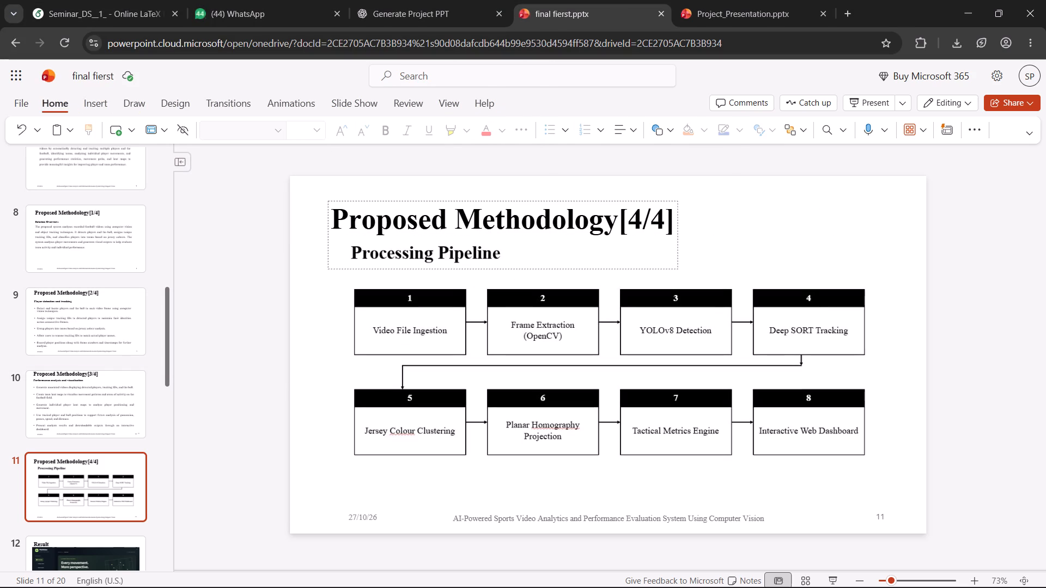
{"action": "left_click", "coordinate": [478, 229]}
{"action": "left_click_drag", "start_coordinate": [452, 202], "coordinate": [451, 193]}
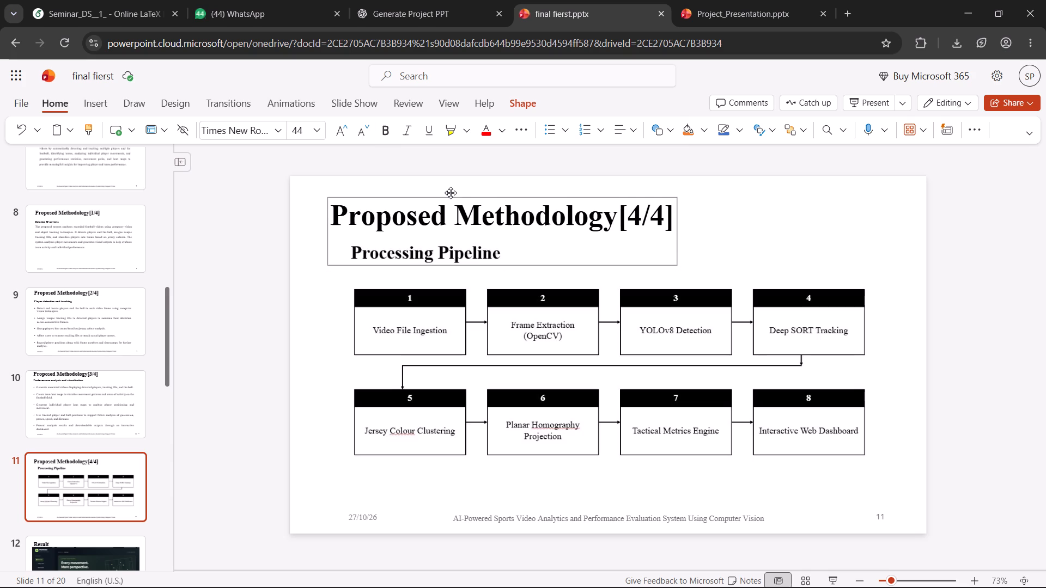
{"action": "left_click_drag", "start_coordinate": [451, 193], "coordinate": [459, 187]}
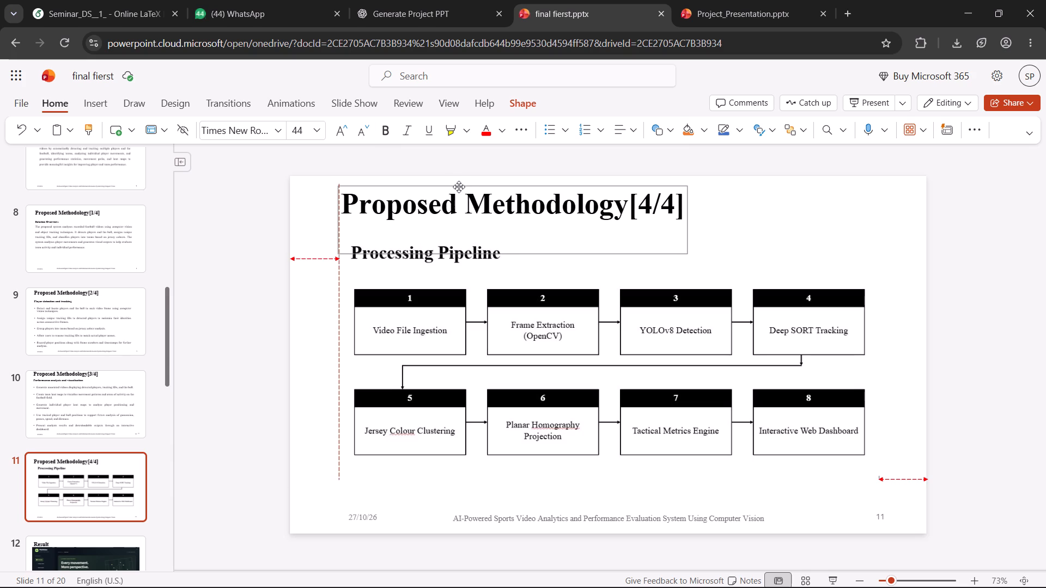
{"action": "left_click_drag", "start_coordinate": [459, 187], "coordinate": [458, 188]}
{"action": "left_click", "coordinate": [458, 188]}
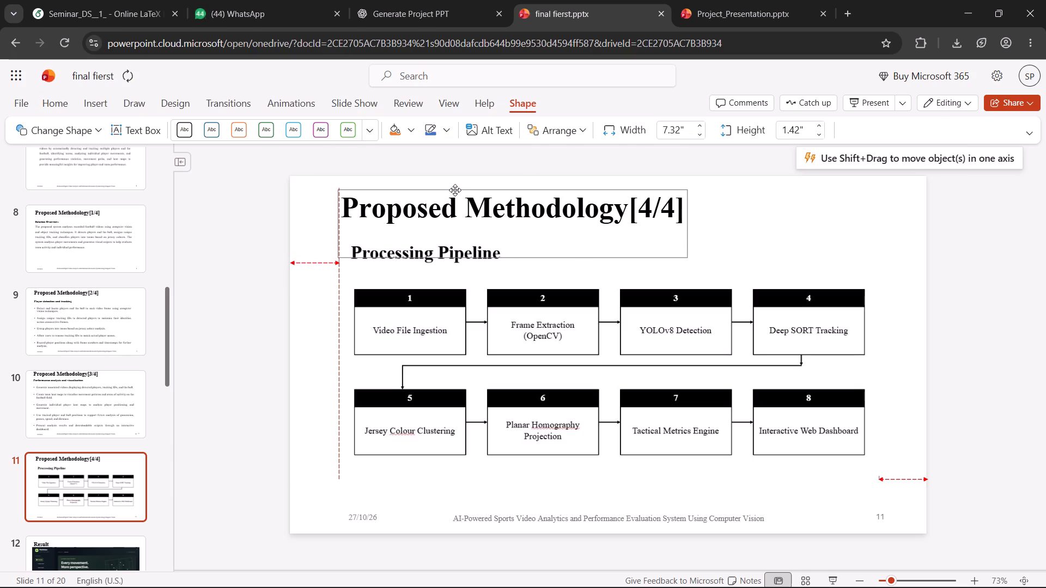
Move the pipeline picture slightly down and left so its Processing Pipeline heading lines up under the title text.
{"action": "left_click", "coordinate": [431, 253]}
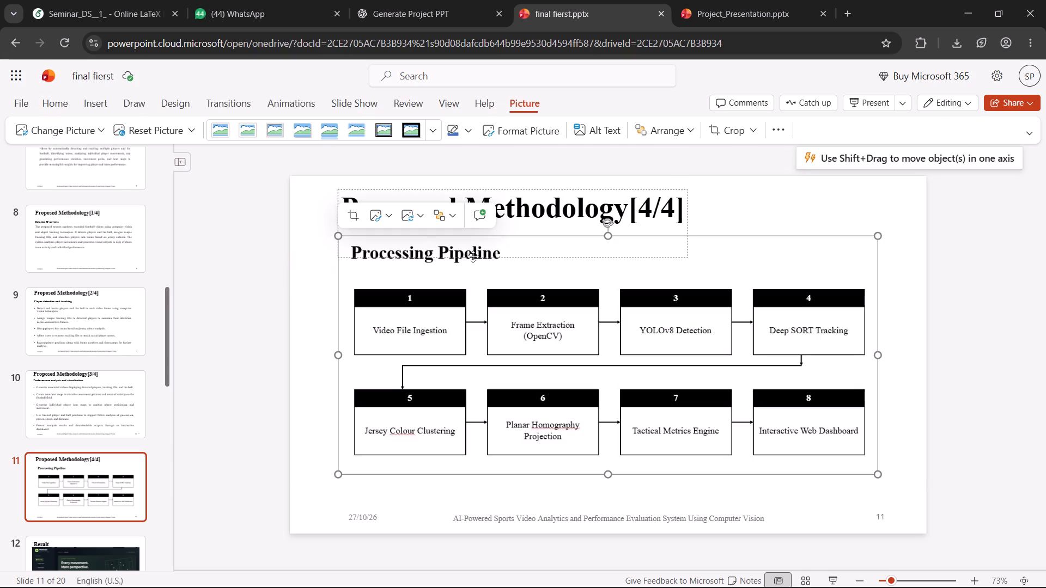
{"action": "left_click", "coordinate": [507, 252]}
{"action": "left_click", "coordinate": [498, 254]}
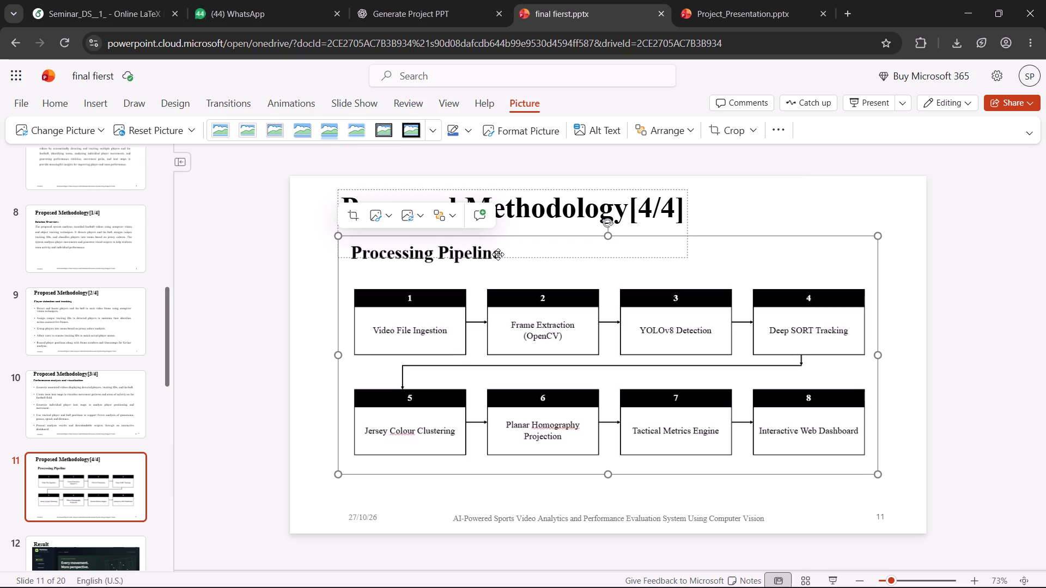
{"action": "left_click", "coordinate": [498, 266]}
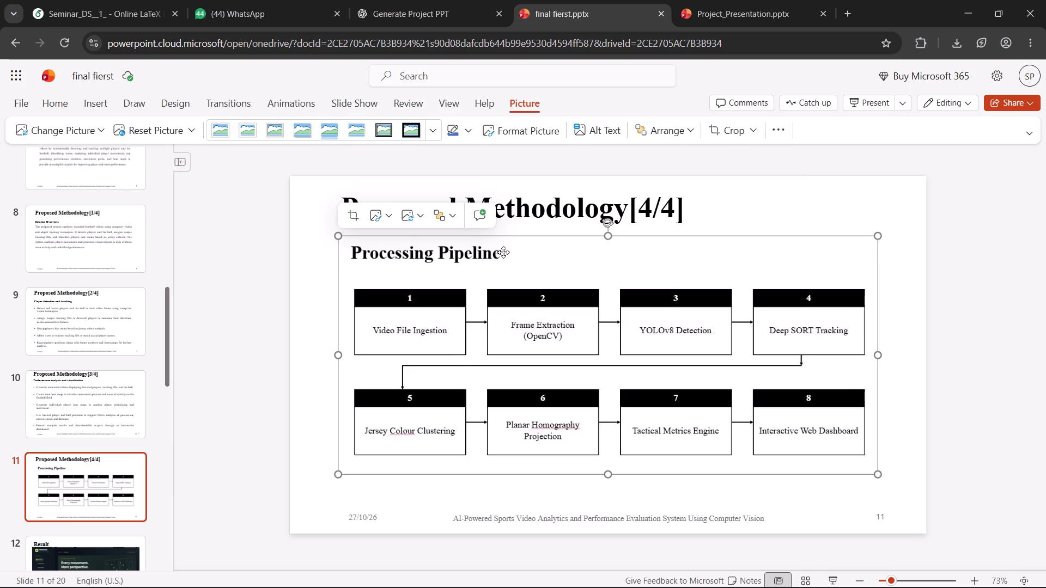
{"action": "left_click_drag", "start_coordinate": [503, 252], "coordinate": [502, 262]}
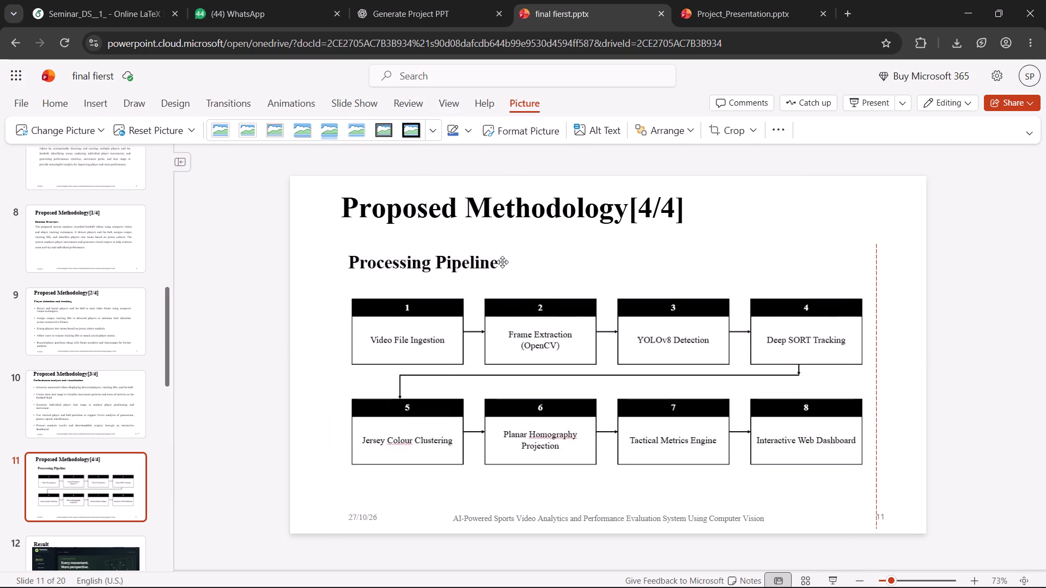
{"action": "left_click_drag", "start_coordinate": [502, 262], "coordinate": [493, 260]}
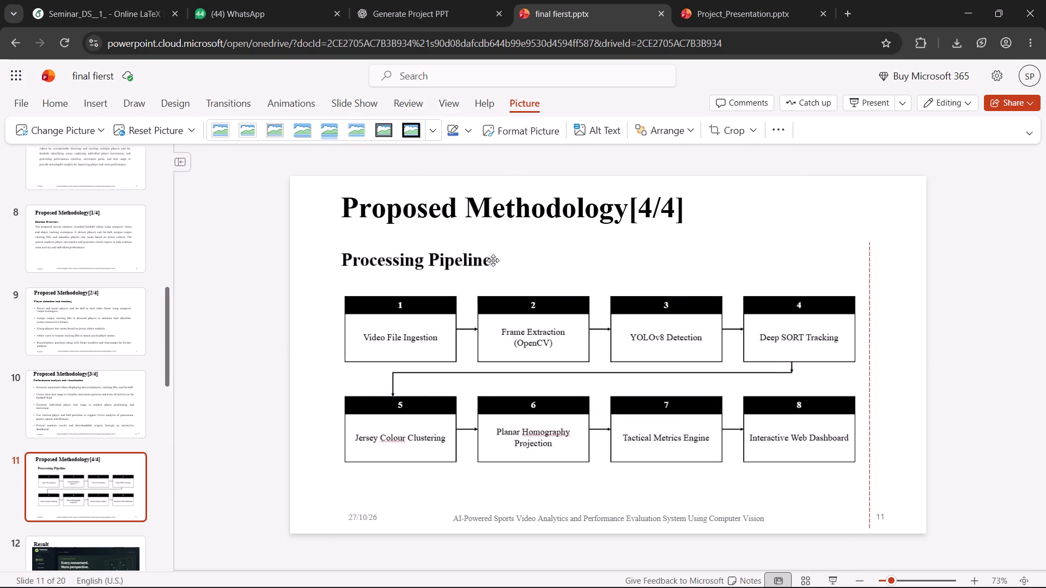
{"action": "left_click_drag", "start_coordinate": [493, 260], "coordinate": [494, 261]}
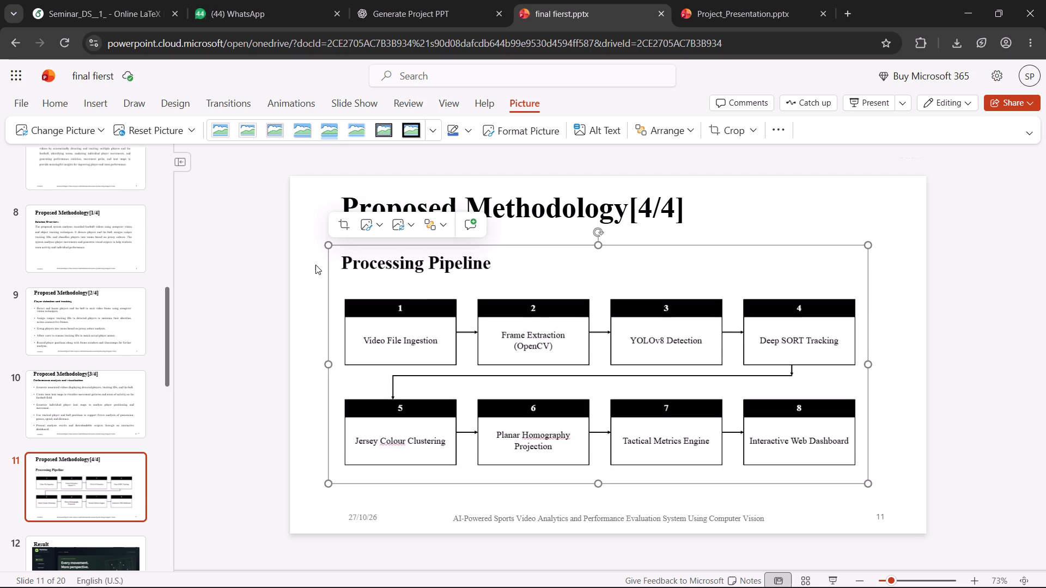
{"action": "left_click", "coordinate": [315, 265]}
Delete the bullet about generating individual player heat maps, including its blank line, from slide 10, Proposed Methodology[3/4].
{"action": "scroll", "coordinate": [96, 409], "scroll_direction": "down", "scroll_amount": 3}
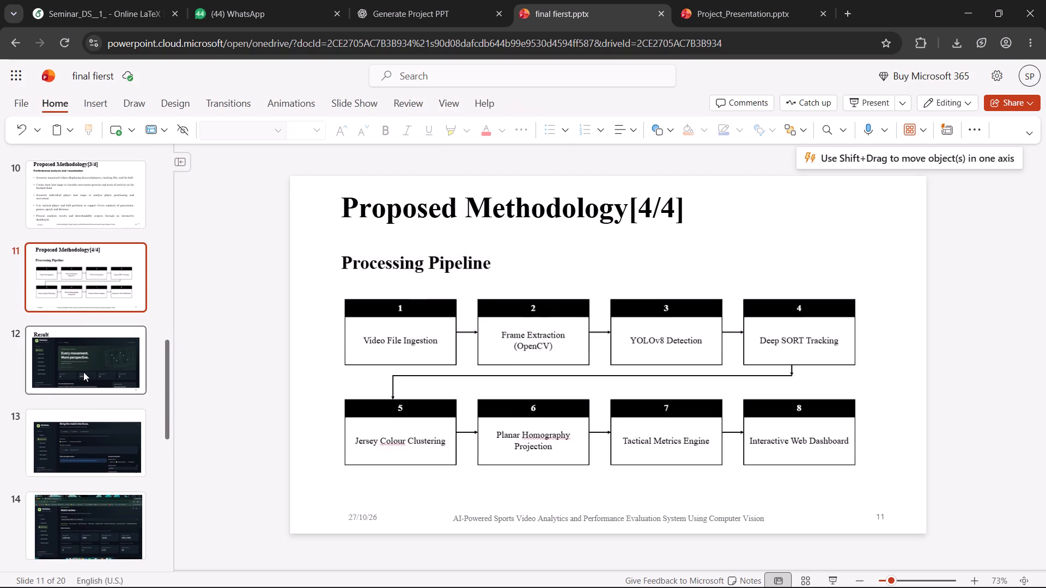
{"action": "left_click", "coordinate": [83, 372]}
{"action": "left_click", "coordinate": [81, 281]}
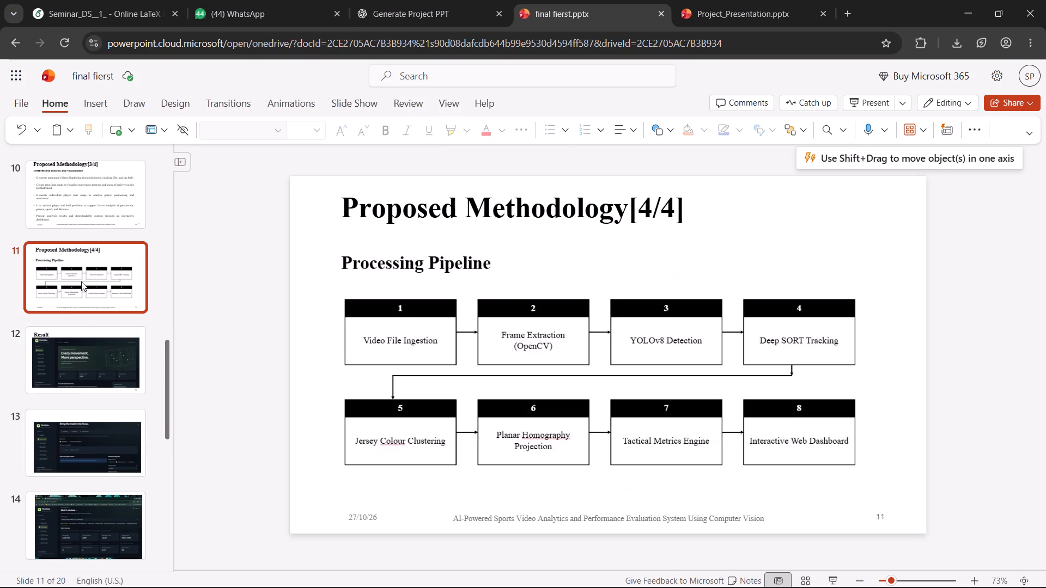
{"action": "left_click", "coordinate": [106, 209]}
{"action": "scroll", "coordinate": [106, 209], "scroll_direction": "up", "scroll_amount": 2}
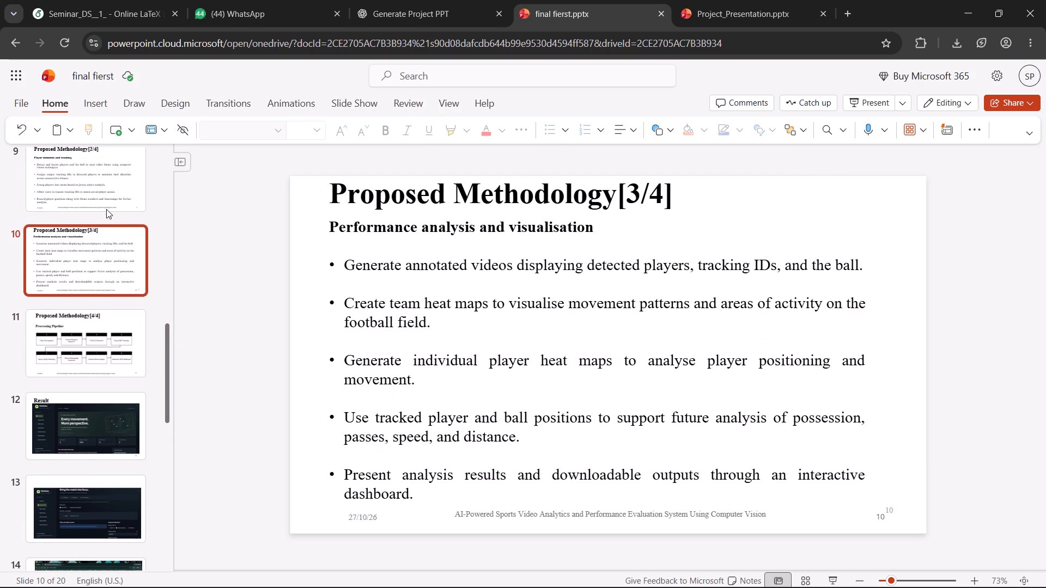
{"action": "left_click", "coordinate": [111, 173]}
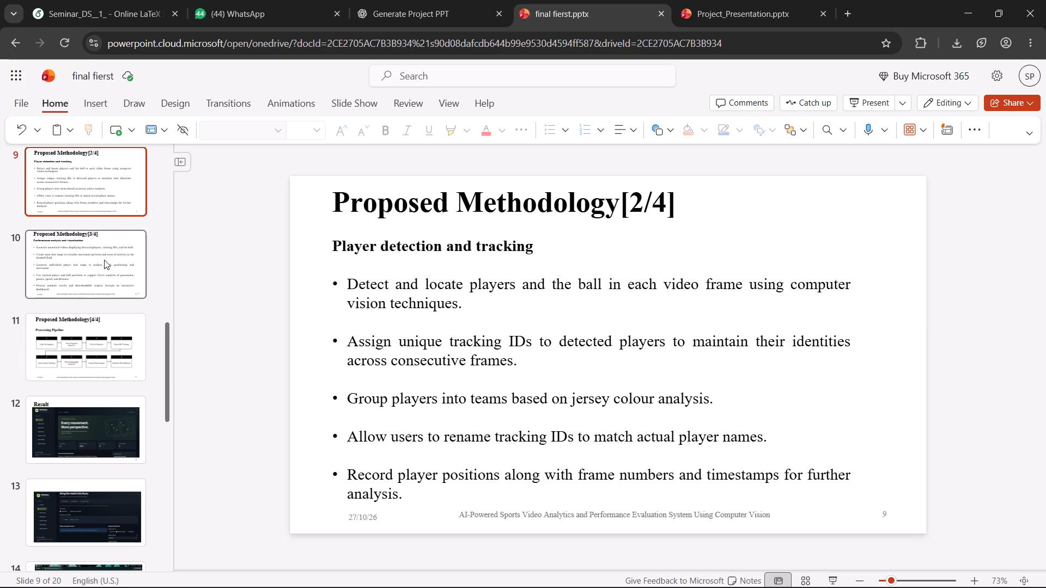
{"action": "left_click", "coordinate": [101, 275]}
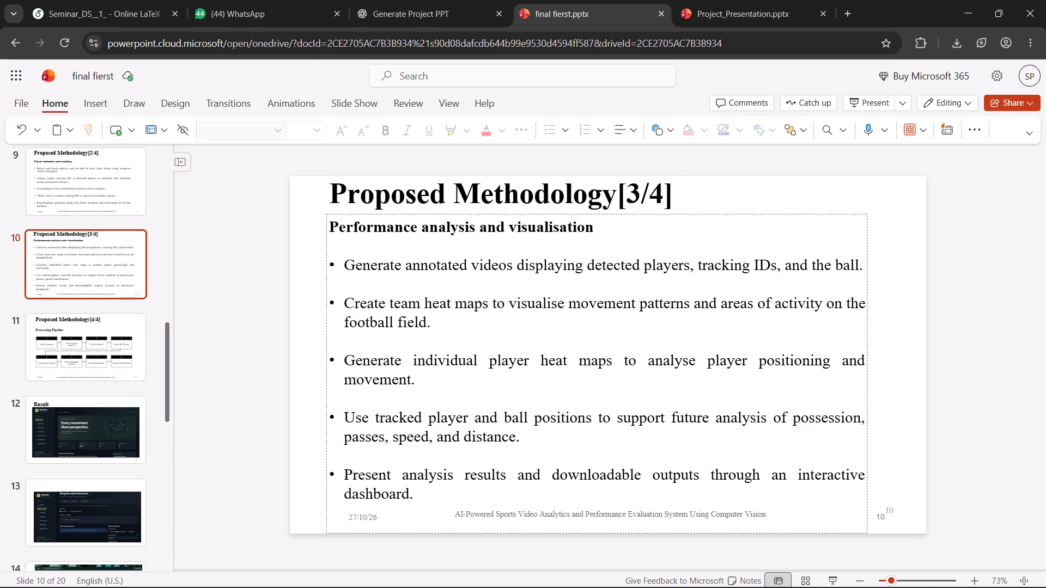
{"action": "left_click_drag", "start_coordinate": [418, 378], "coordinate": [339, 357]}
{"action": "key", "text": "BackSpace"}
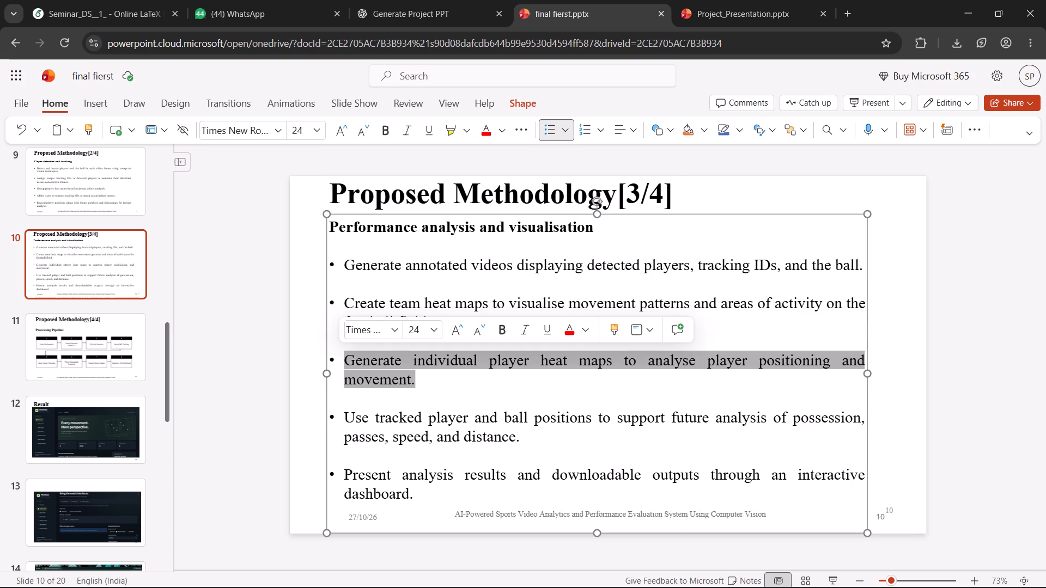
{"action": "key", "text": "BackSpace"}
{"action": "key", "text": "BackSpace"}
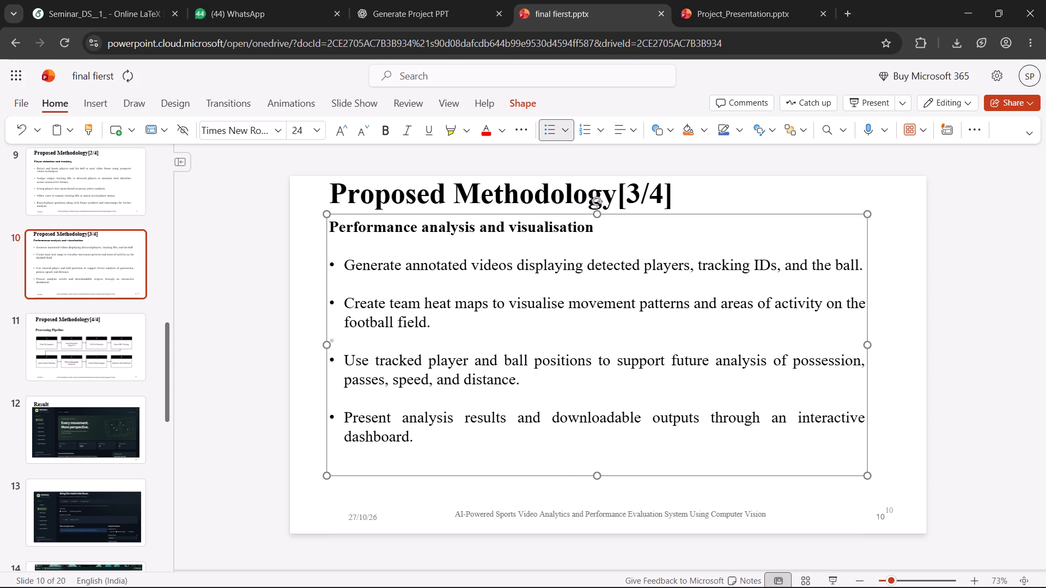
Insert "and individual player" before "heat maps" in slide 10's bullet beginning "Create team".
{"action": "left_click", "coordinate": [424, 303]}
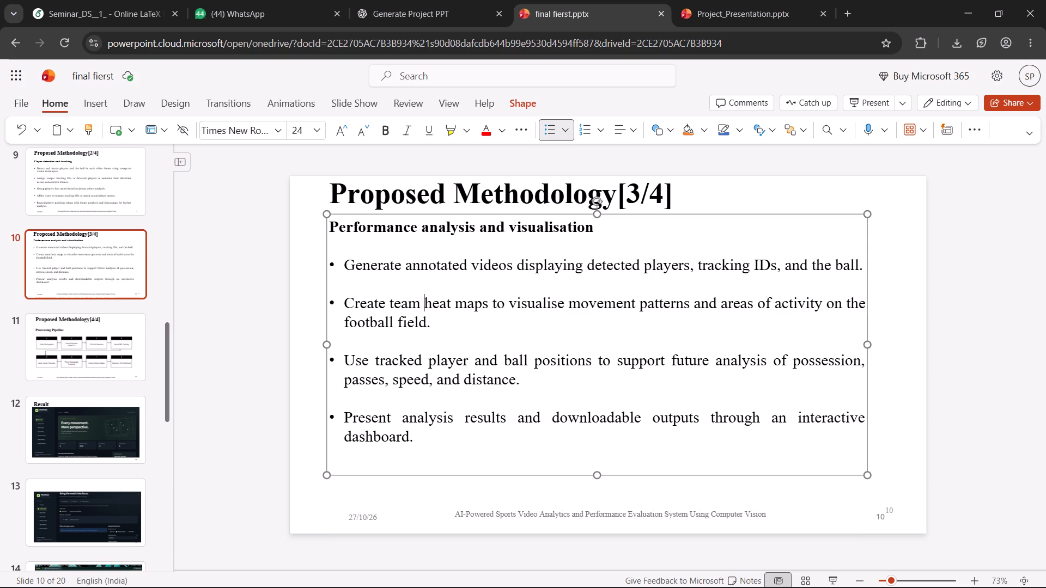
{"action": "type", "text": "and individua"}
{"action": "key", "text": "l"}
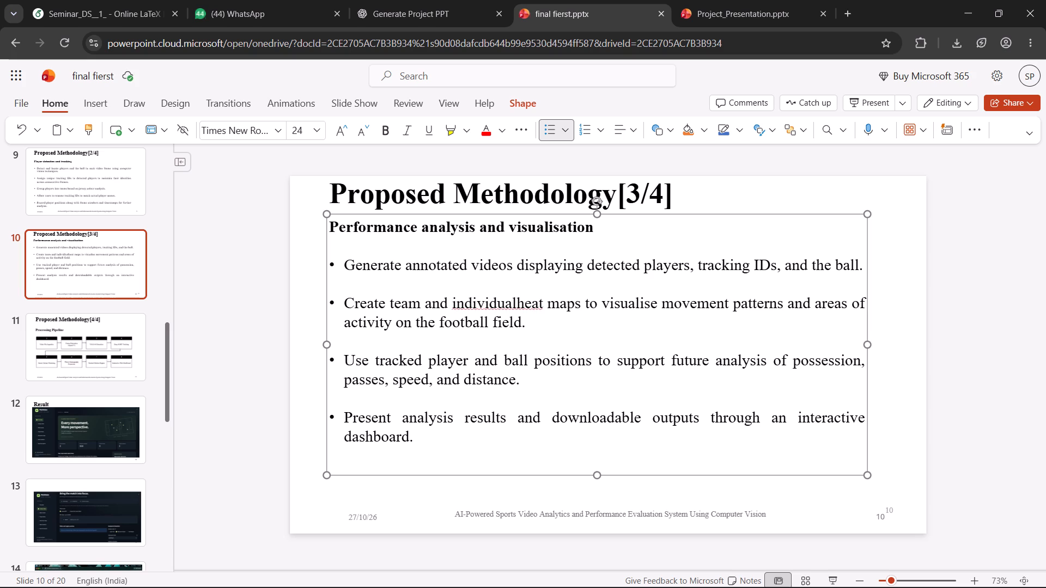
{"action": "key", "text": "space"}
{"action": "type", "text": "player"}
{"action": "key", "text": "space"}
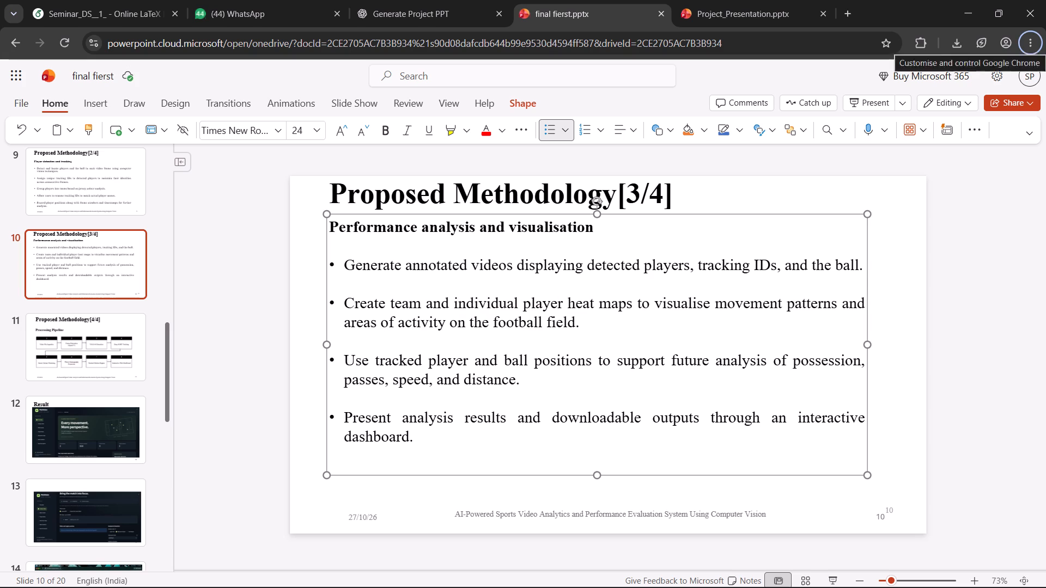
Move slide 10's body text box down to leave a gap below the title, keeping its left edge aligned.
{"action": "left_click", "coordinate": [713, 238]}
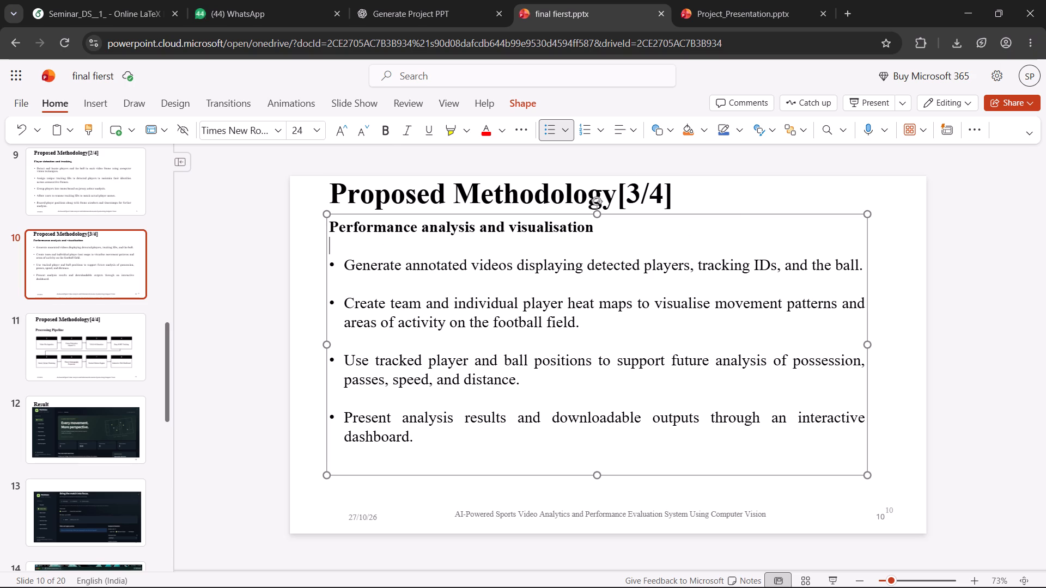
{"action": "left_click_drag", "start_coordinate": [731, 214], "coordinate": [731, 237]}
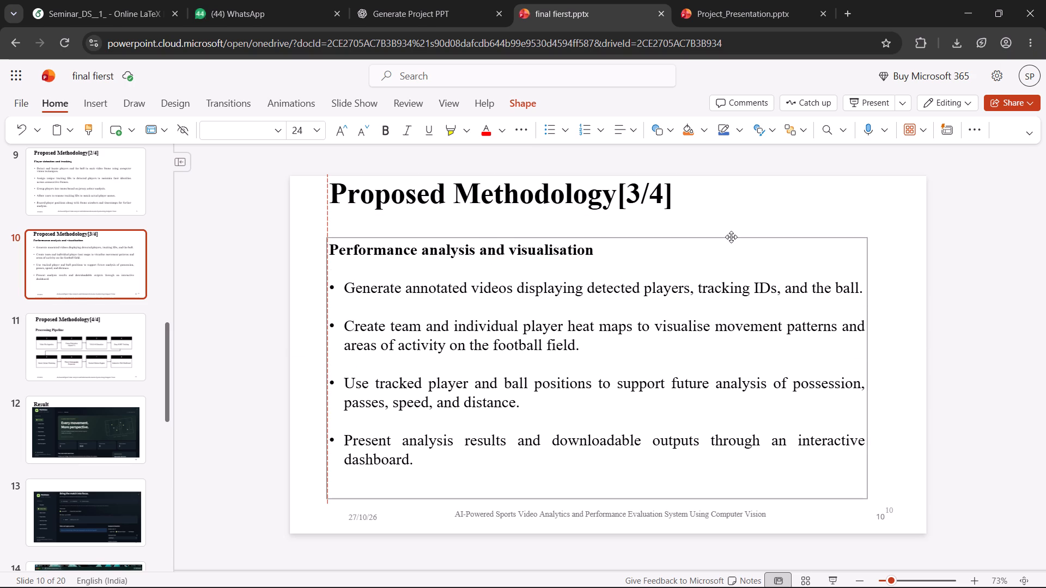
{"action": "left_click_drag", "start_coordinate": [731, 237], "coordinate": [731, 241]}
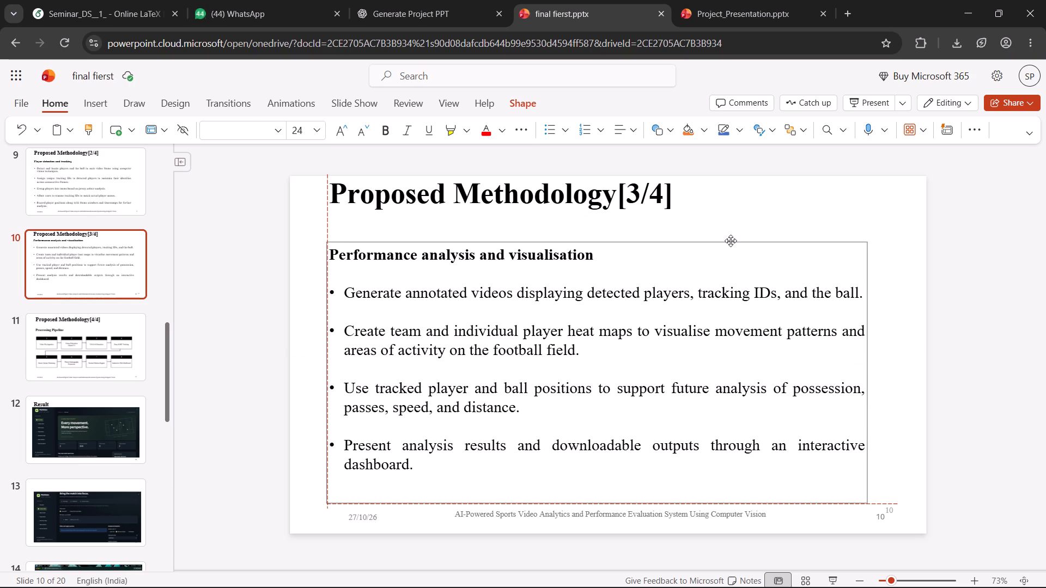
{"action": "left_click_drag", "start_coordinate": [731, 241], "coordinate": [729, 247]}
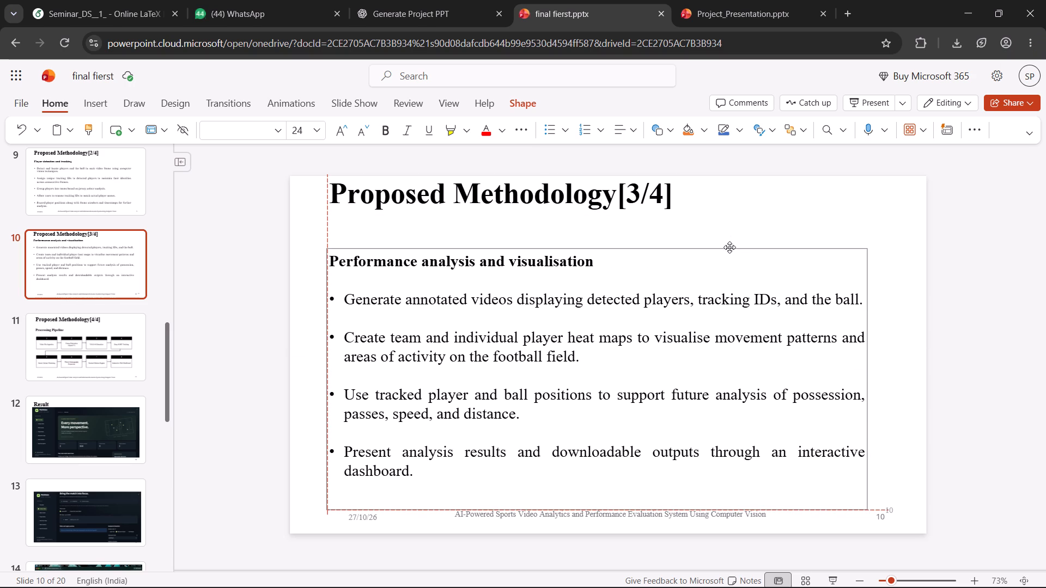
{"action": "left_click_drag", "start_coordinate": [729, 247], "coordinate": [729, 246]}
{"action": "left_click", "coordinate": [780, 210]}
Move slide 10's Proposed Methodology[3/4] title box slightly down, keeping its left edge aligned with the body text.
{"action": "left_click", "coordinate": [574, 188]}
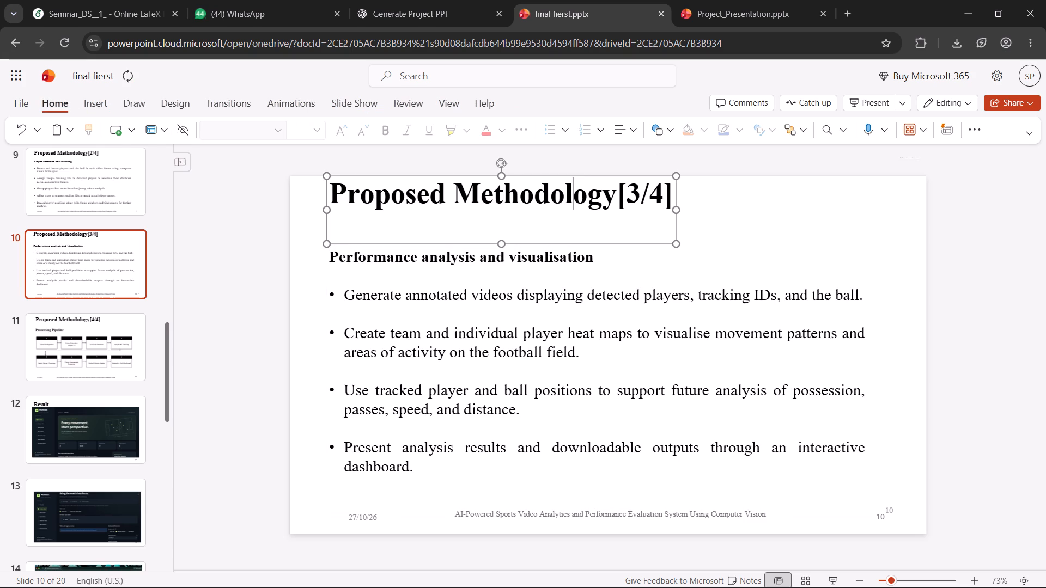
{"action": "left_click_drag", "start_coordinate": [576, 177], "coordinate": [572, 187]}
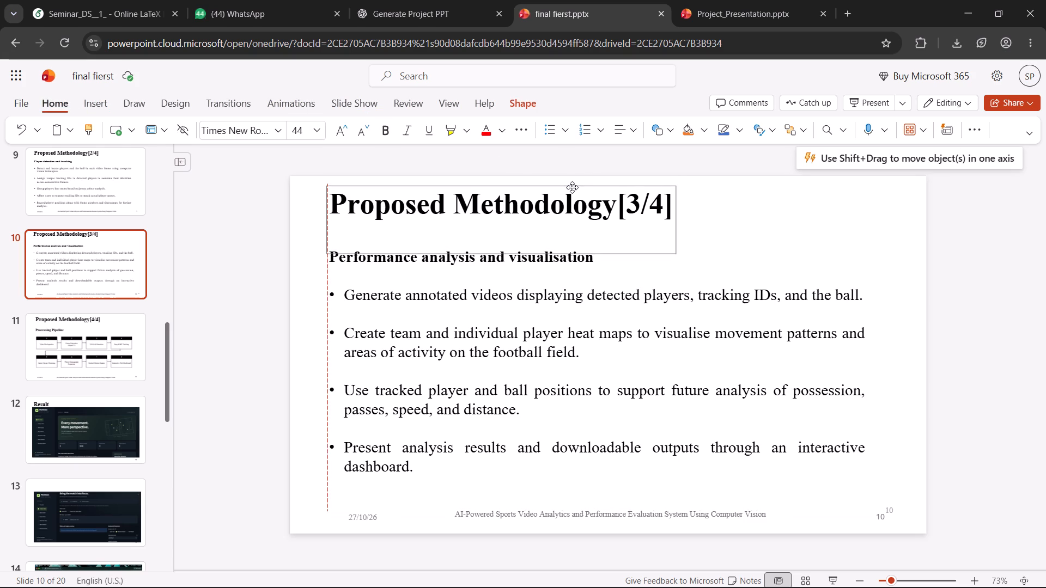
{"action": "left_click_drag", "start_coordinate": [572, 187], "coordinate": [576, 184]}
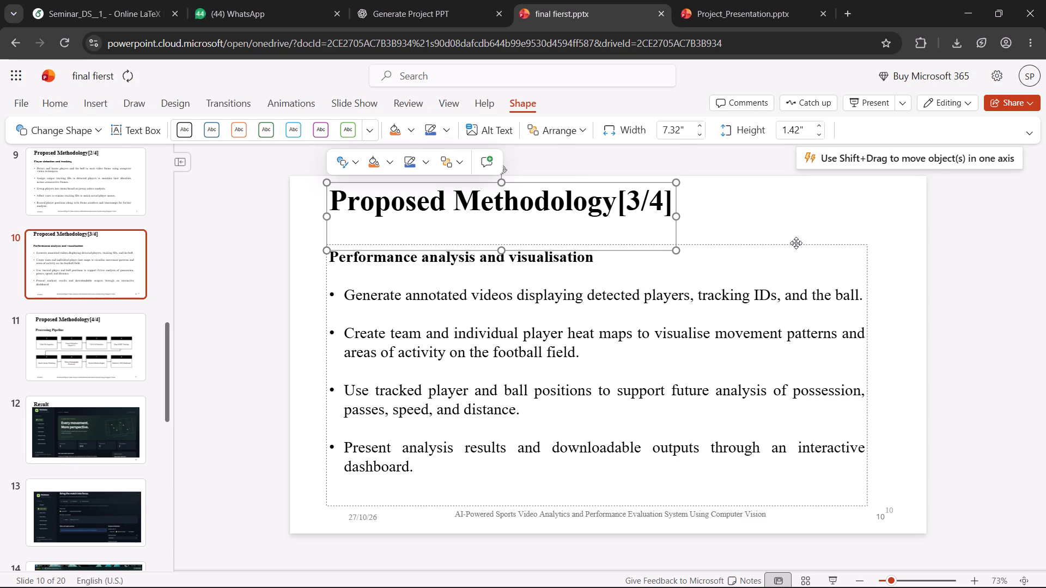
{"action": "left_click", "coordinate": [796, 243]}
{"action": "left_click", "coordinate": [956, 251]}
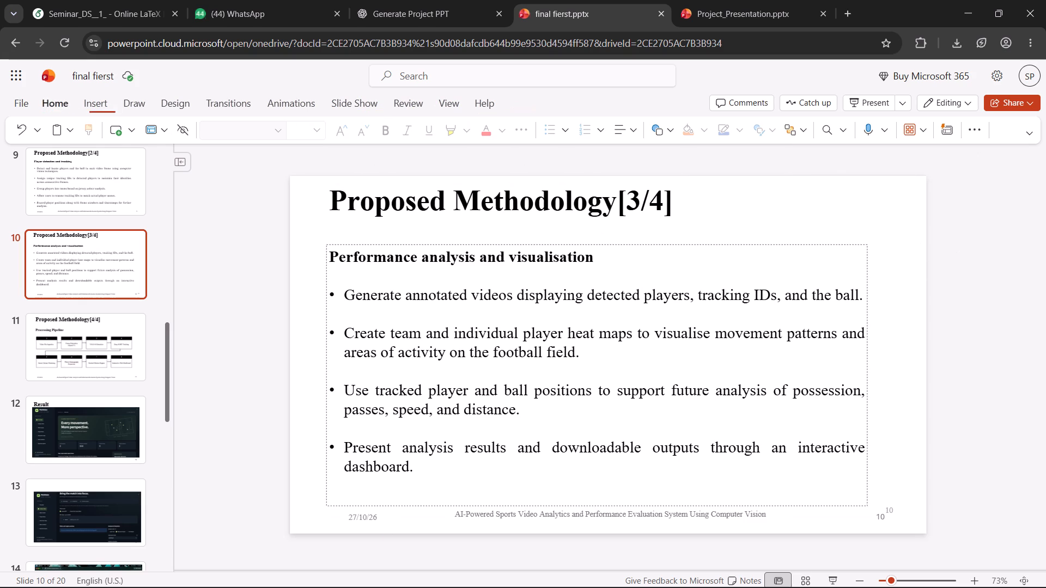
Check the Proposed Methodology slides 8 to 10 for consistent layout and dismiss the battery notice.
{"action": "scroll", "coordinate": [92, 262], "scroll_direction": "up", "scroll_amount": 1}
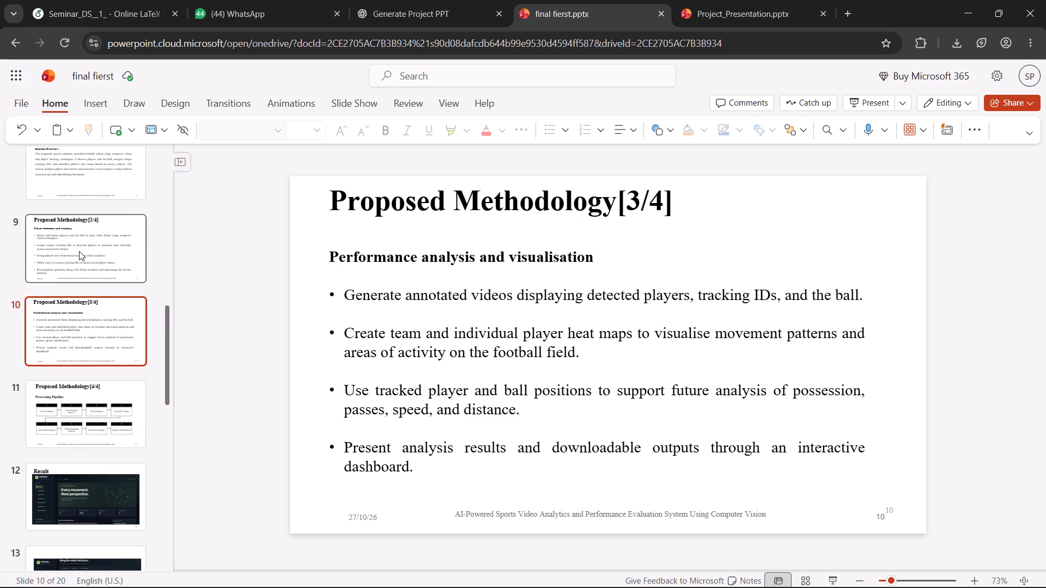
{"action": "left_click", "coordinate": [79, 251]}
{"action": "left_click", "coordinate": [80, 317]}
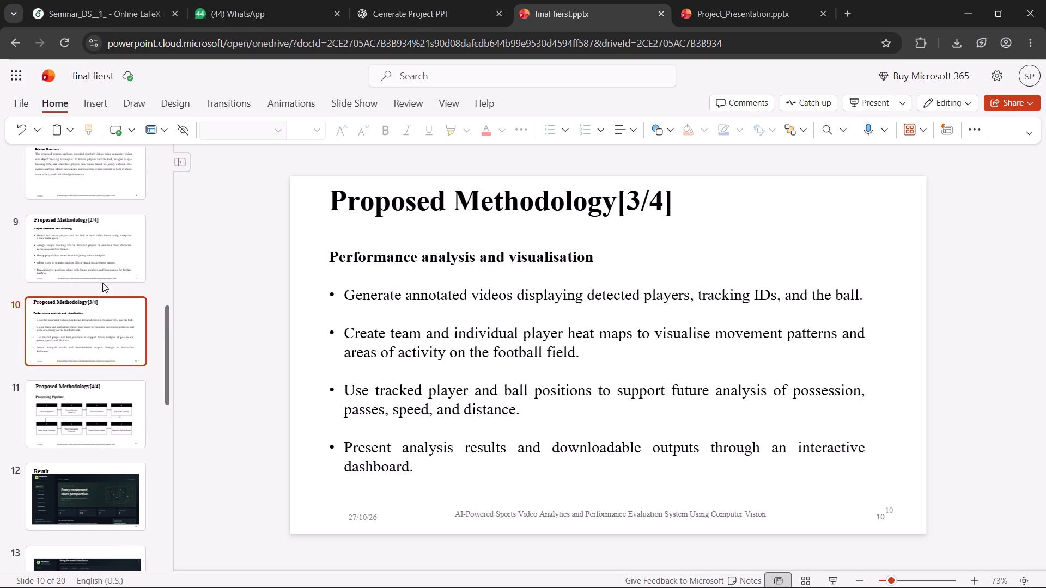
{"action": "left_click", "coordinate": [109, 268]}
{"action": "left_click", "coordinate": [135, 318]}
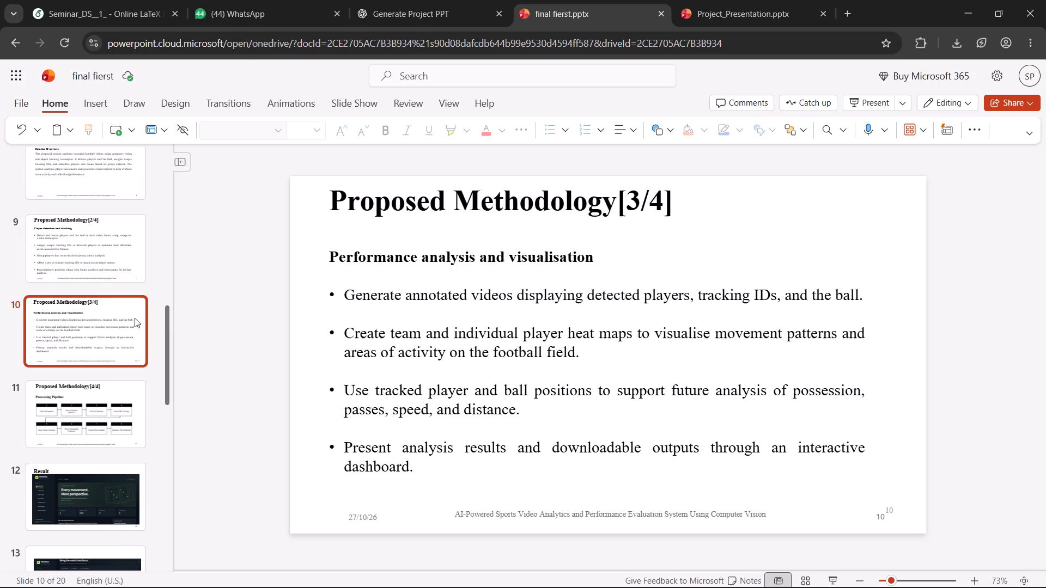
{"action": "left_click", "coordinate": [110, 178]}
{"action": "scroll", "coordinate": [110, 178], "scroll_direction": "up", "scroll_amount": 2}
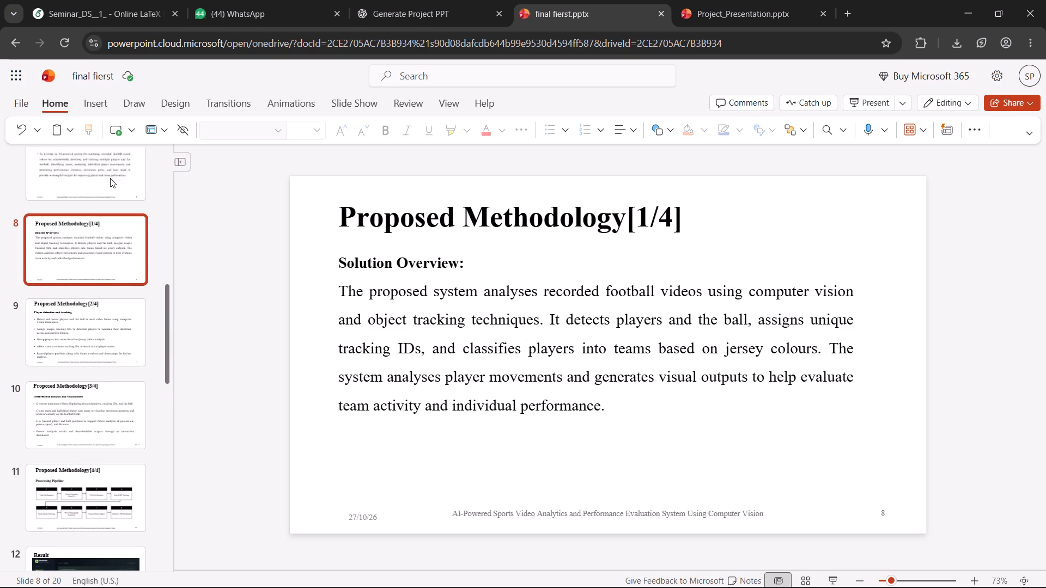
{"action": "scroll", "coordinate": [110, 178], "scroll_direction": "up", "scroll_amount": 1}
{"action": "left_click", "coordinate": [90, 246]}
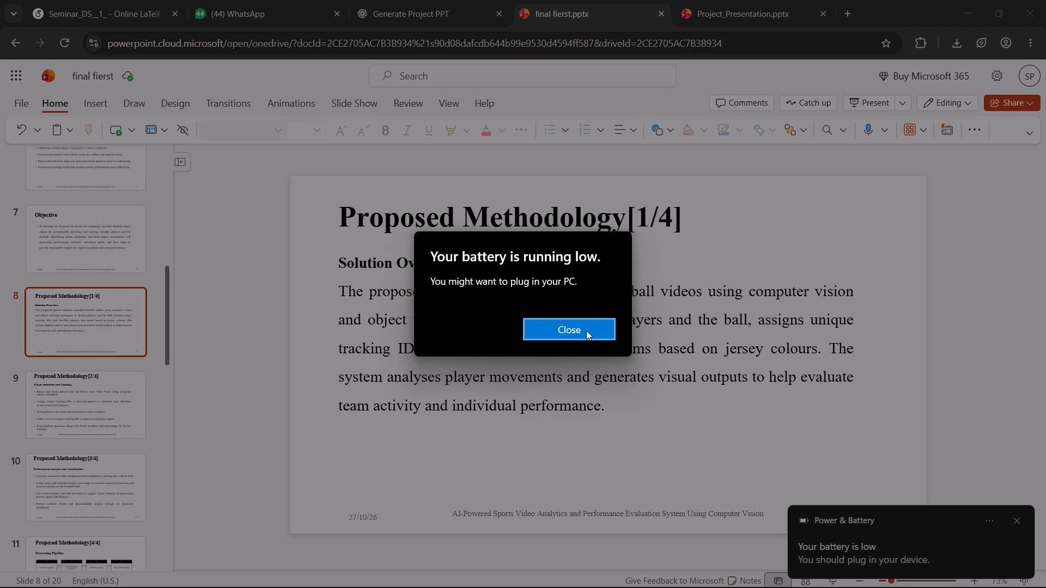
{"action": "left_click", "coordinate": [581, 325]}
Look through the earlier slides from Problem Statement back to Introduction and the References slide, and dismiss the battery notification.
{"action": "scroll", "coordinate": [107, 234], "scroll_direction": "up", "scroll_amount": 2}
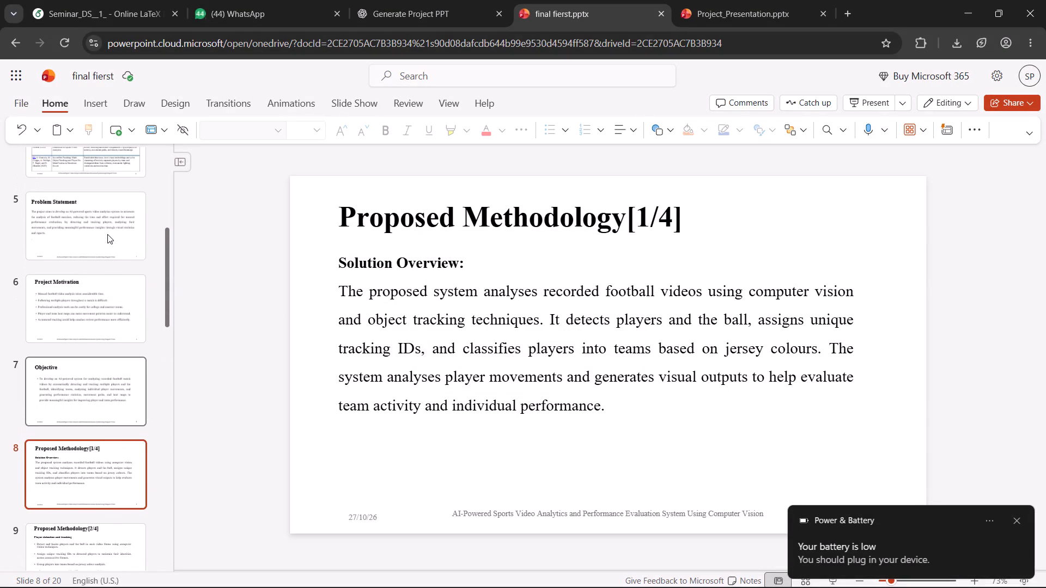
{"action": "left_click", "coordinate": [95, 328]}
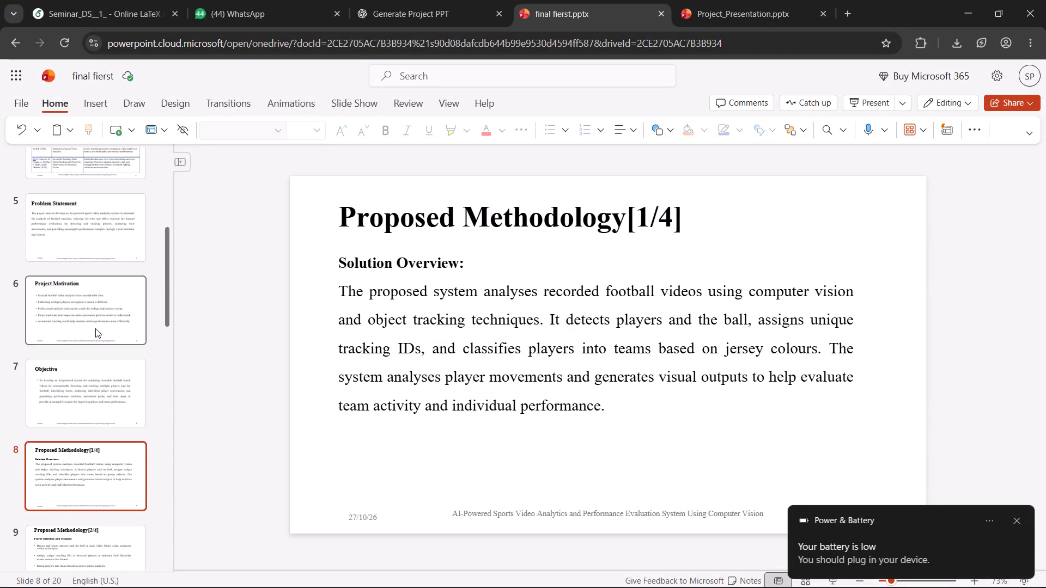
{"action": "left_click", "coordinate": [87, 239]}
{"action": "scroll", "coordinate": [83, 307], "scroll_direction": "up", "scroll_amount": 2}
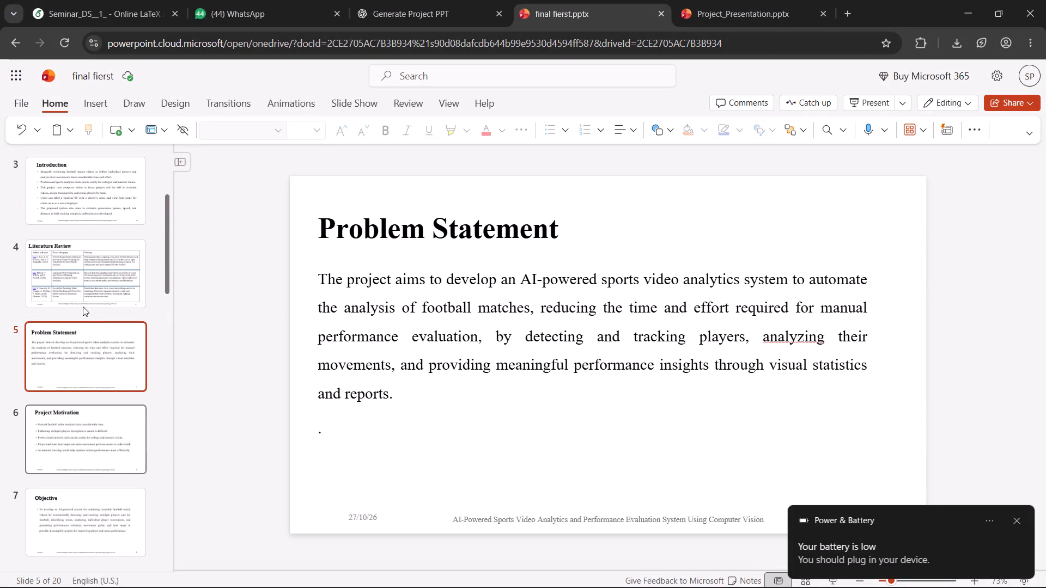
{"action": "left_click", "coordinate": [82, 286]}
{"action": "scroll", "coordinate": [82, 286], "scroll_direction": "up", "scroll_amount": 2}
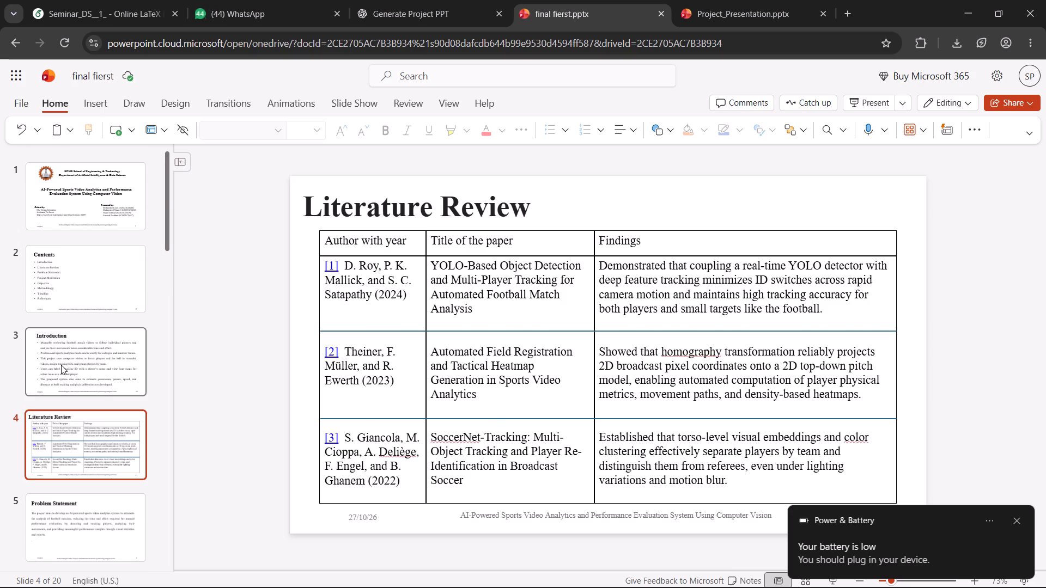
{"action": "left_click", "coordinate": [61, 365]}
{"action": "left_click", "coordinate": [78, 288]}
{"action": "left_click", "coordinate": [68, 333]}
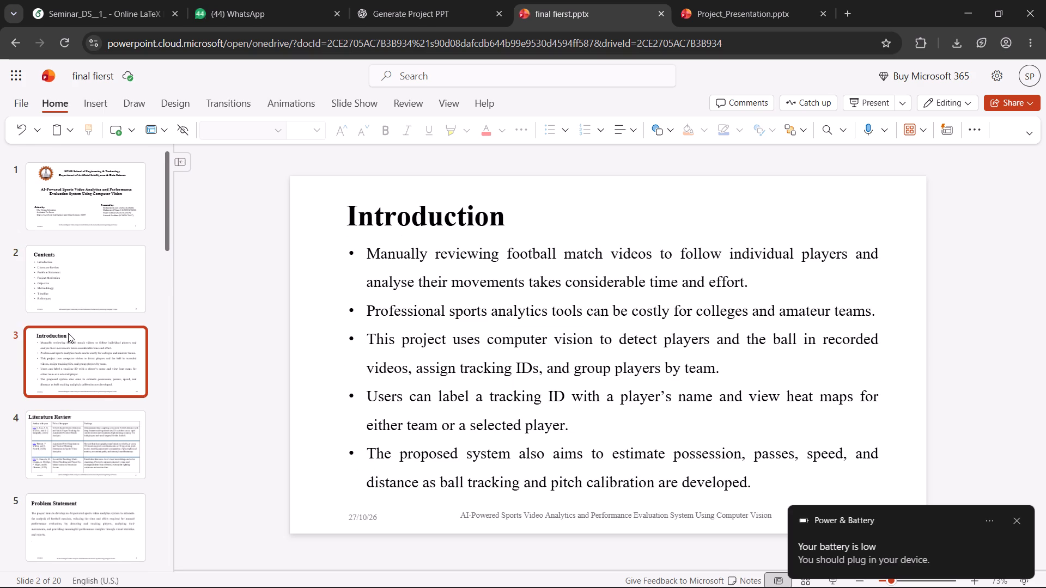
{"action": "scroll", "coordinate": [68, 333], "scroll_direction": "down", "scroll_amount": 7}
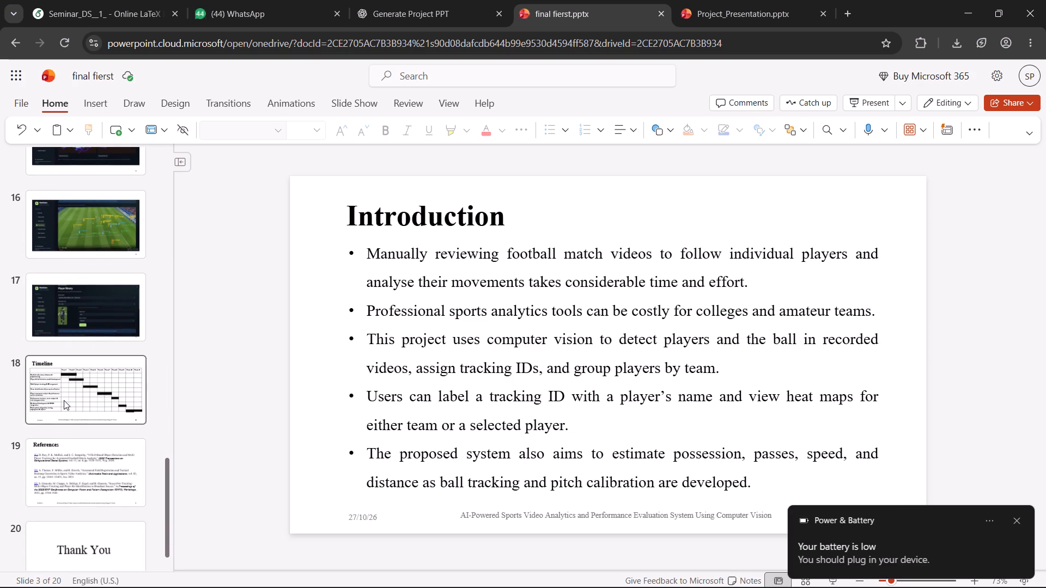
{"action": "left_click", "coordinate": [59, 454]}
{"action": "scroll", "coordinate": [59, 454], "scroll_direction": "down", "scroll_amount": 1}
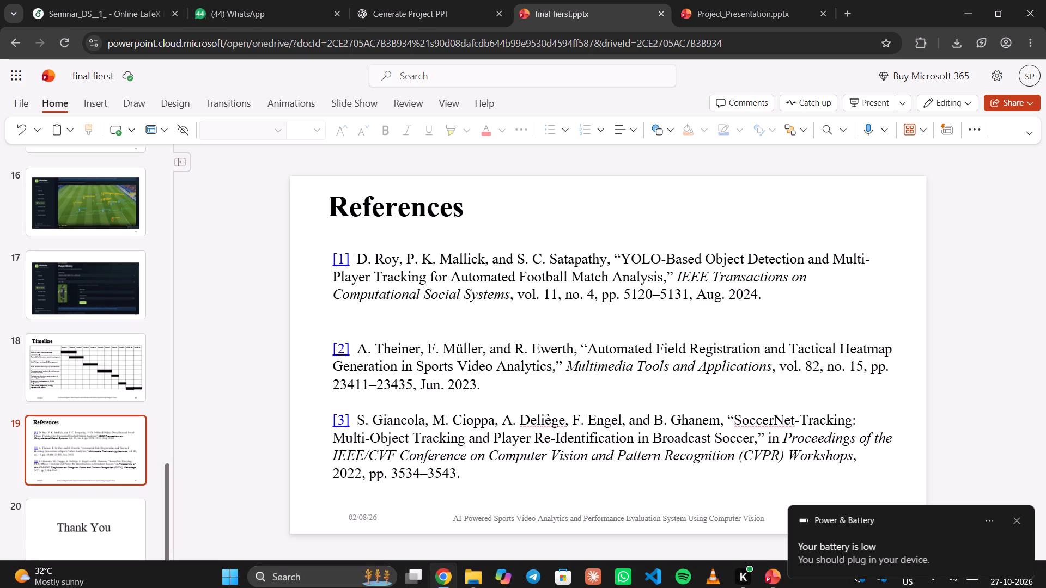
{"action": "left_click", "coordinate": [1019, 517]}
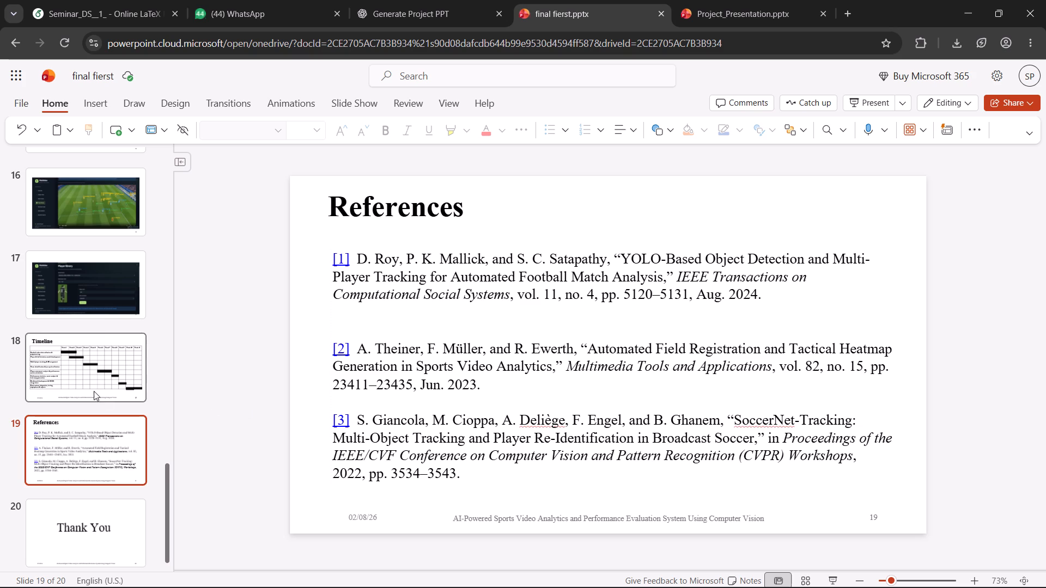
{"action": "left_click", "coordinate": [102, 103]}
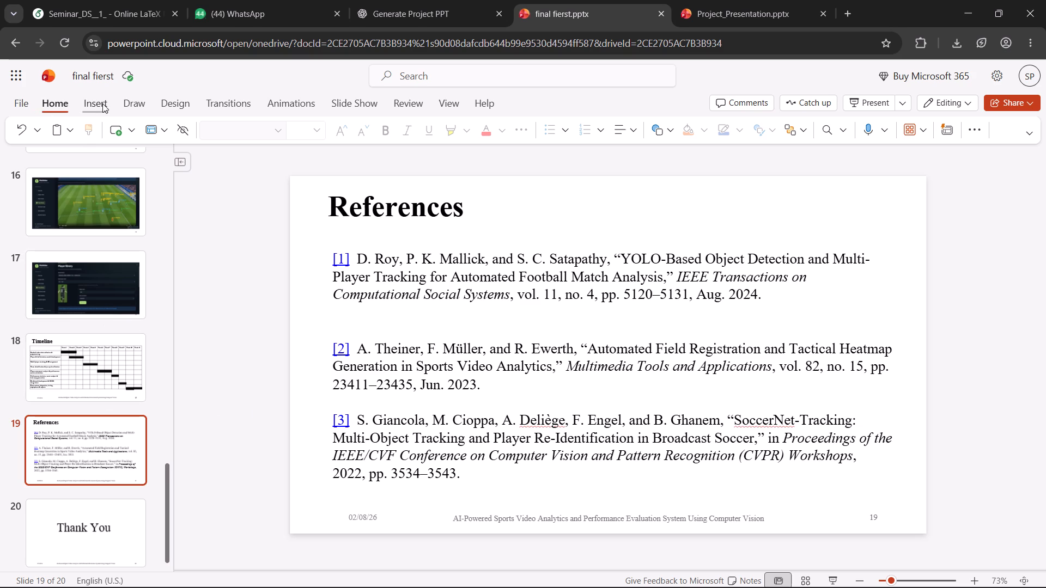
{"action": "left_click", "coordinate": [57, 136]}
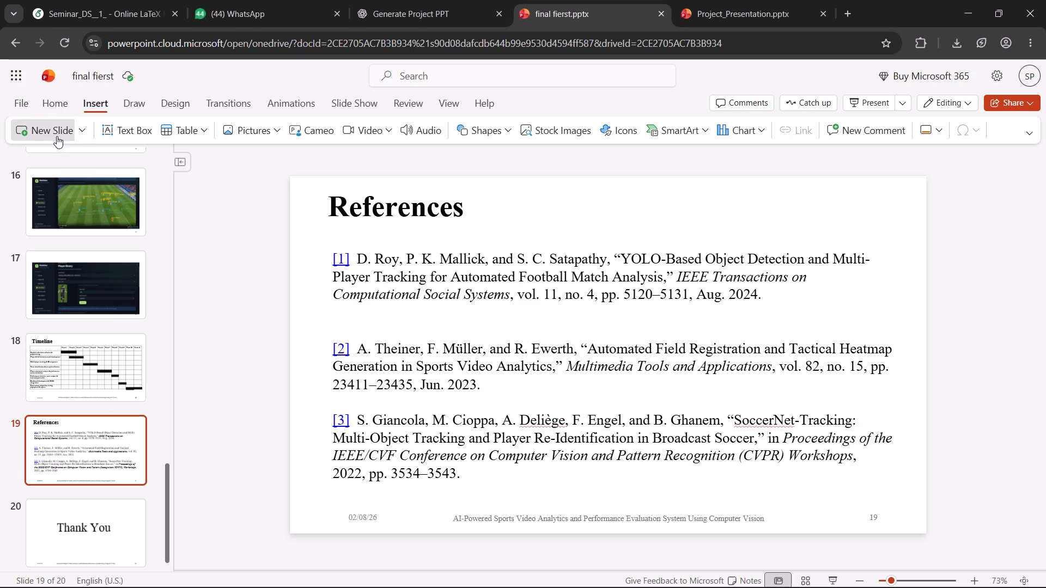
{"action": "left_click_drag", "start_coordinate": [95, 518], "coordinate": [94, 415]}
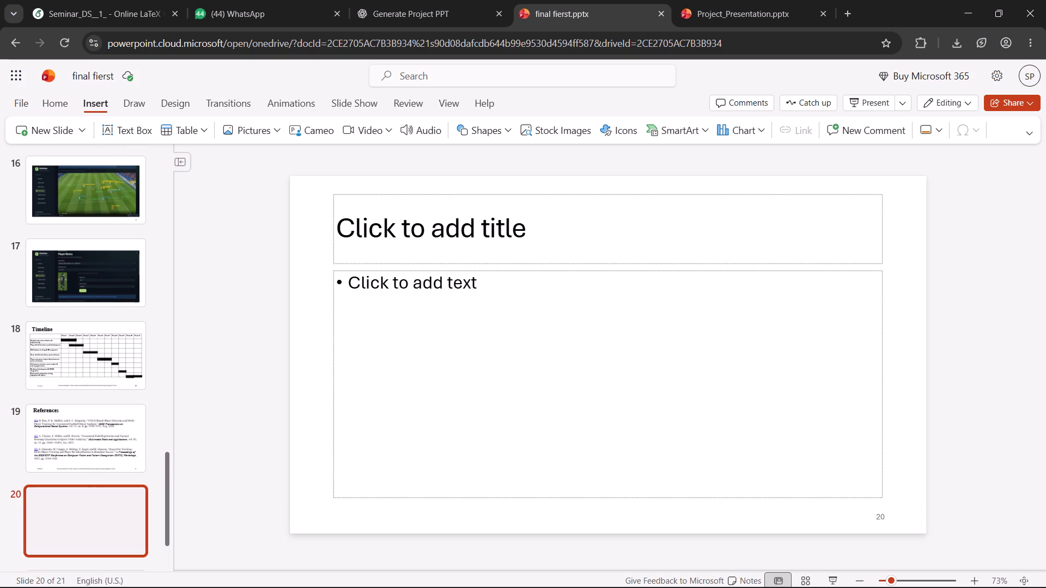
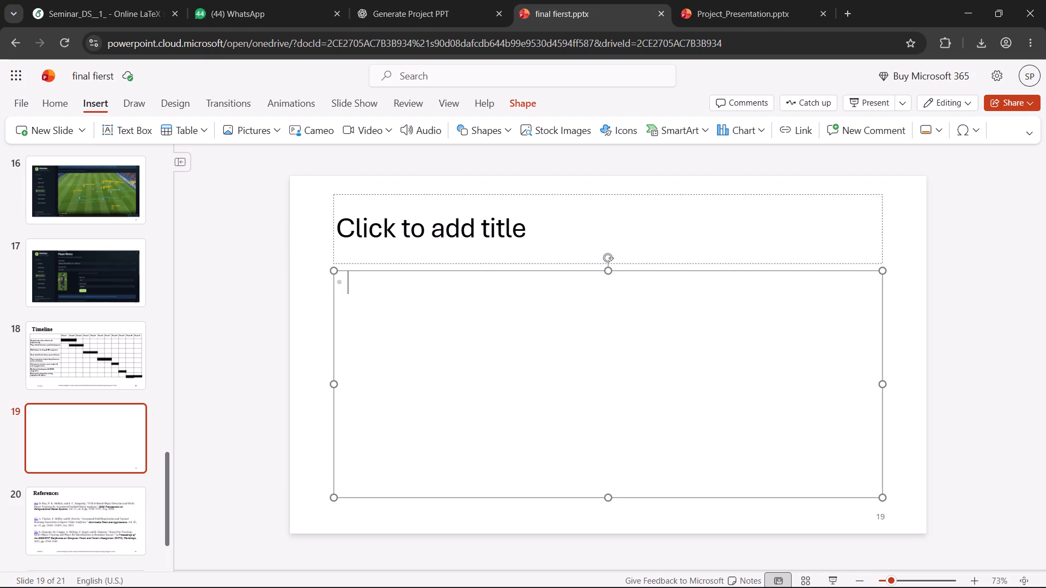
{"action": "left_click", "coordinate": [526, 222]}
{"action": "type", "text": "COncl"}
{"action": "key", "text": "BackSpace"}
{"action": "key", "text": "BackSpace"}
{"action": "key", "text": "BackSpace"}
{"action": "key", "text": "BackSpace"}
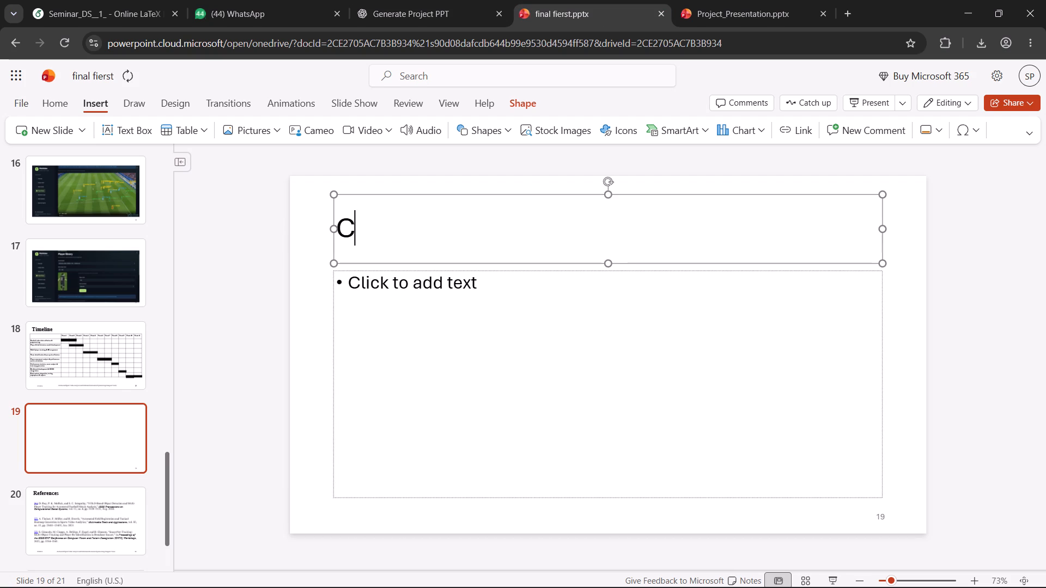
{"action": "type", "text": "on"}
{"action": "type", "text": "clusion"}
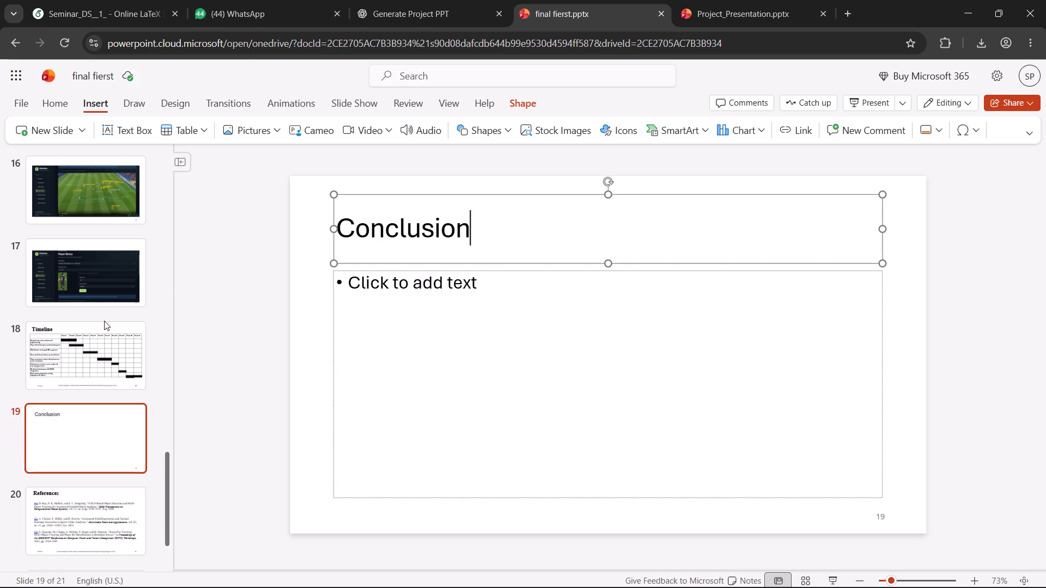
Paste the copied conclusion bullets into the body placeholder of slide 19.
{"action": "scroll", "coordinate": [104, 321], "scroll_direction": "up", "scroll_amount": 5}
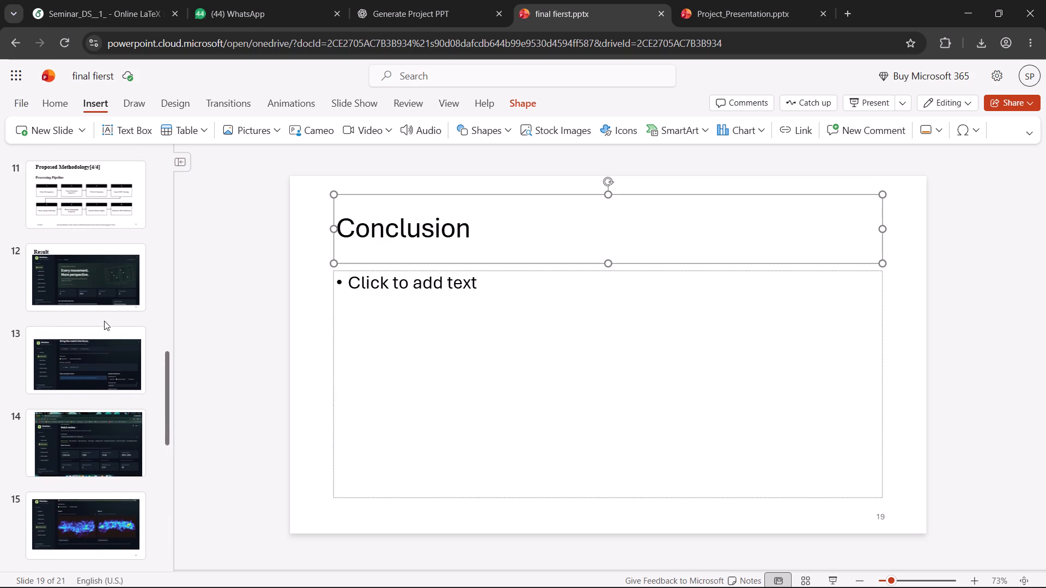
{"action": "left_click", "coordinate": [486, 301]}
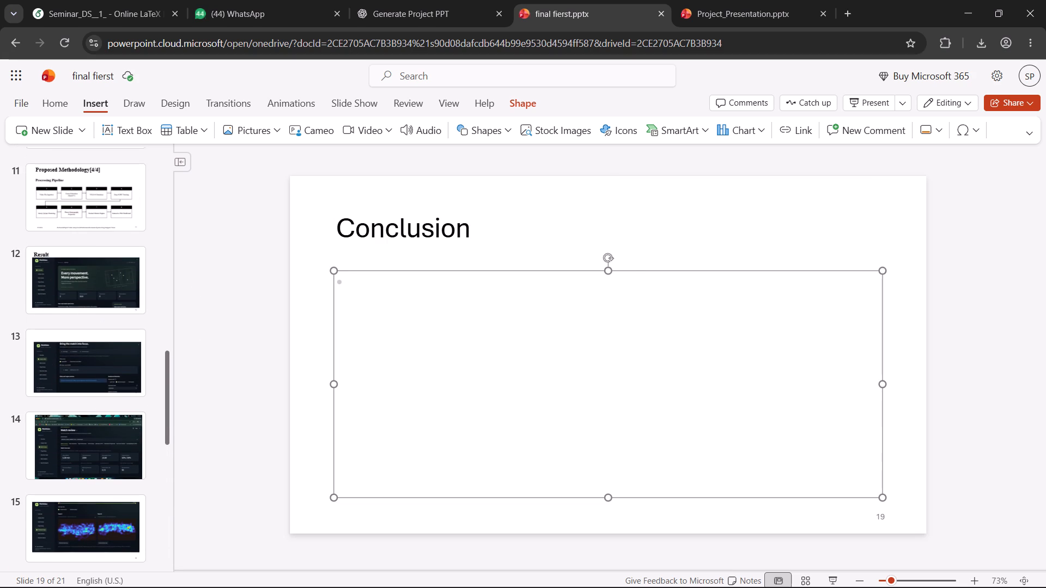
{"action": "key", "text": "ctrl+v"}
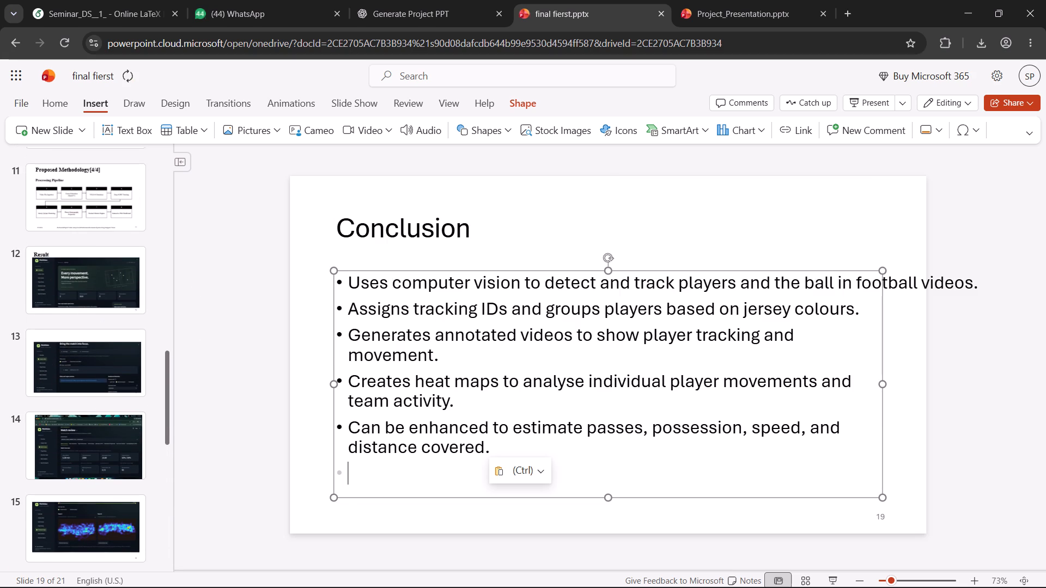
Format all the bullet text on the Conclusion slide as Times New Roman, size 24.
{"action": "left_click_drag", "start_coordinate": [494, 444], "coordinate": [377, 341]}
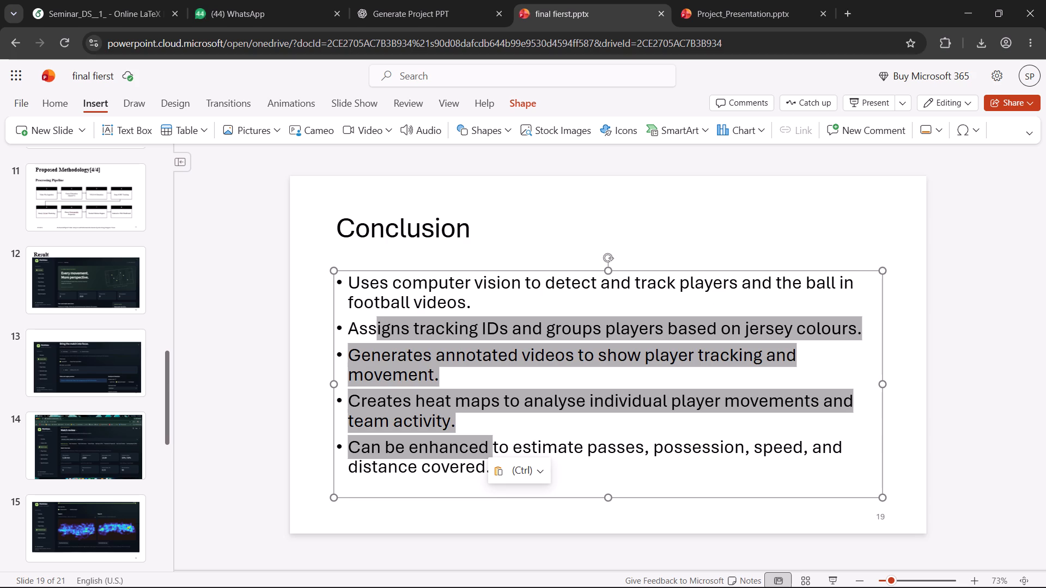
{"action": "left_click", "coordinate": [585, 480]}
{"action": "left_click_drag", "start_coordinate": [492, 467], "coordinate": [347, 277]}
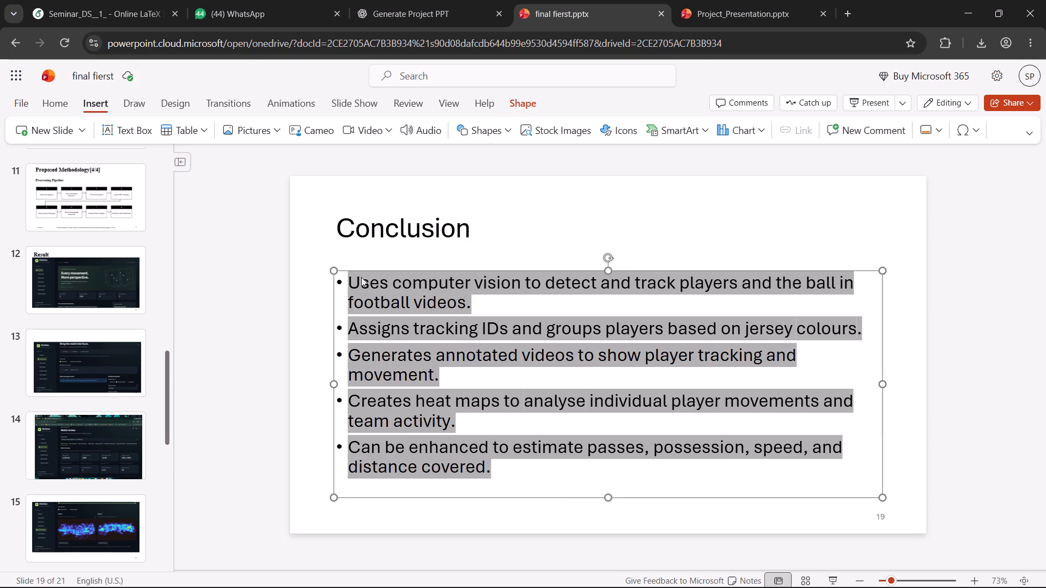
{"action": "right_click", "coordinate": [426, 289]}
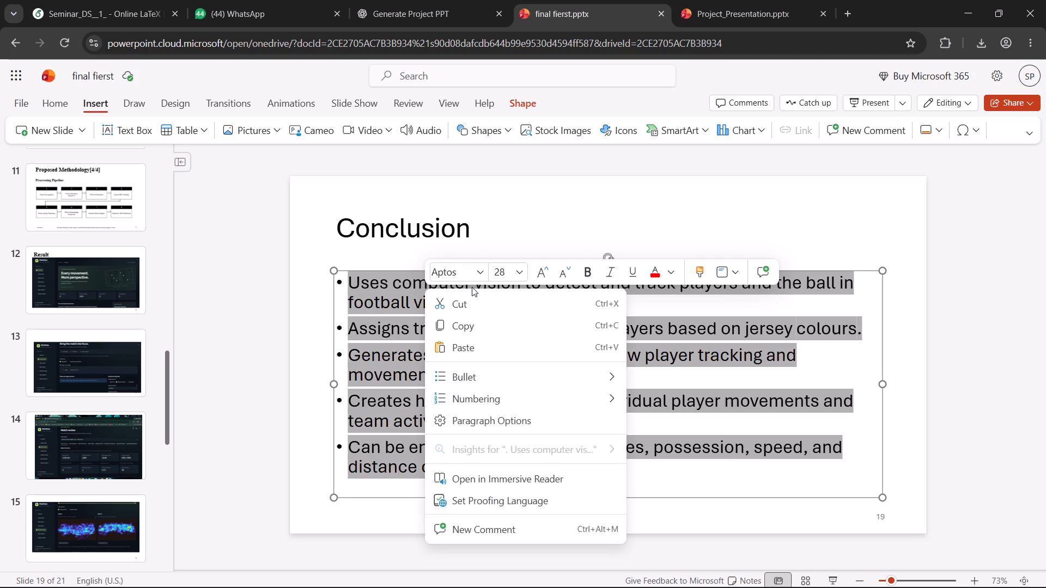
{"action": "left_click", "coordinate": [481, 276]}
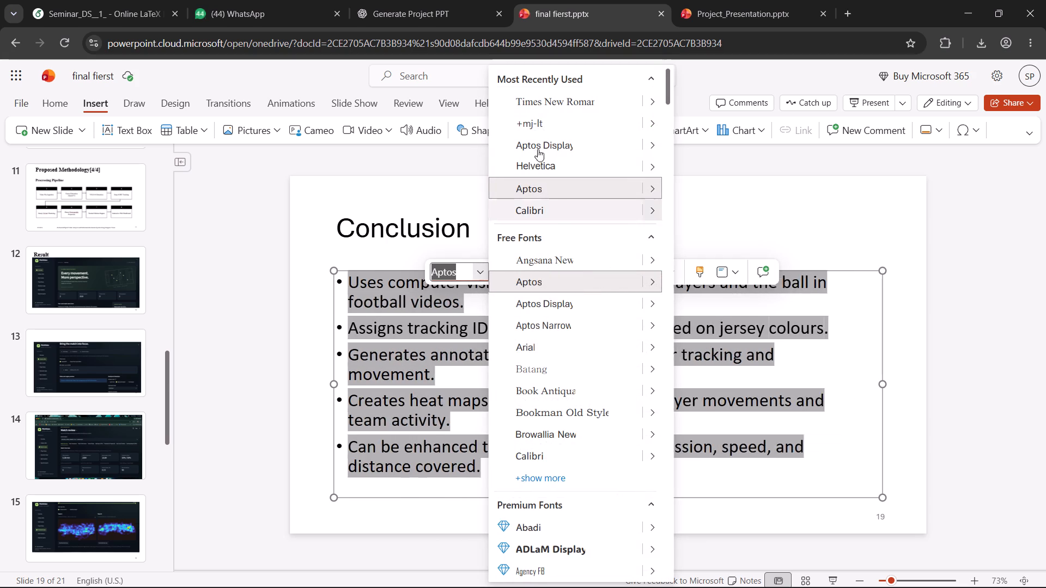
{"action": "left_click", "coordinate": [534, 90]}
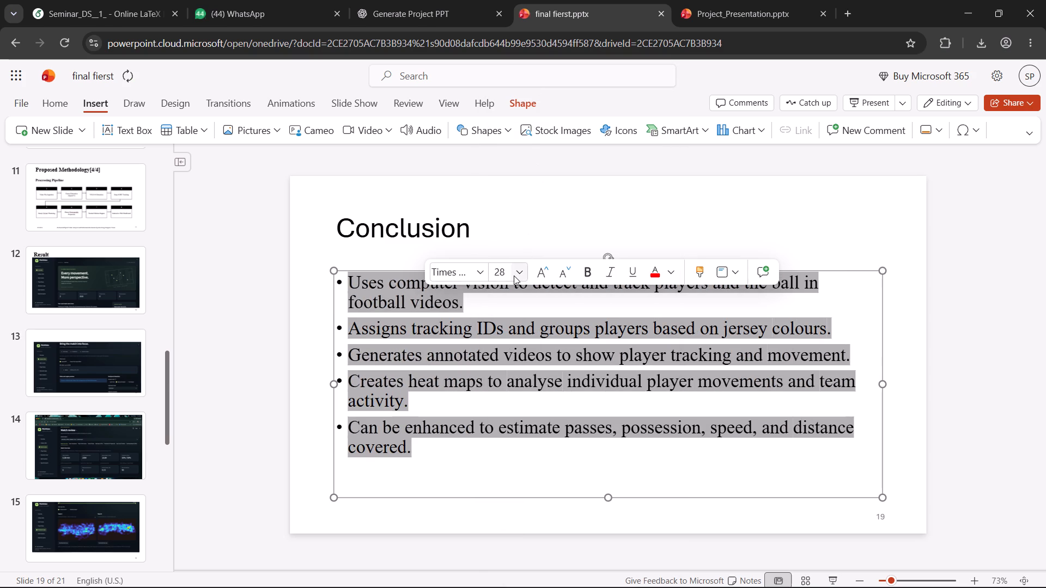
{"action": "left_click", "coordinate": [514, 275]}
{"action": "left_click", "coordinate": [544, 292]}
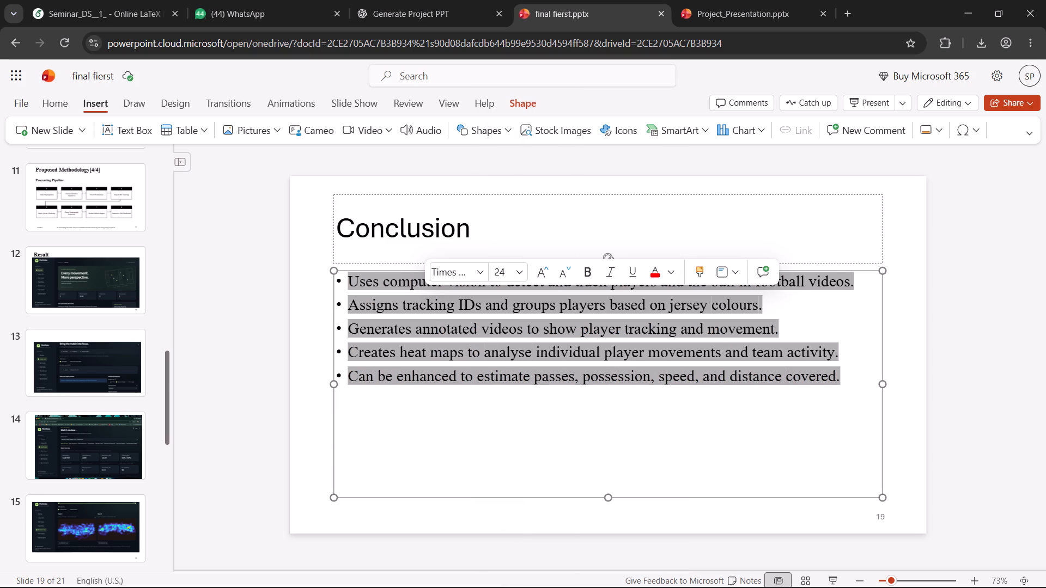
Change the Conclusion slide's title font to Times New Roman.
{"action": "left_click_drag", "start_coordinate": [471, 231], "coordinate": [335, 220]}
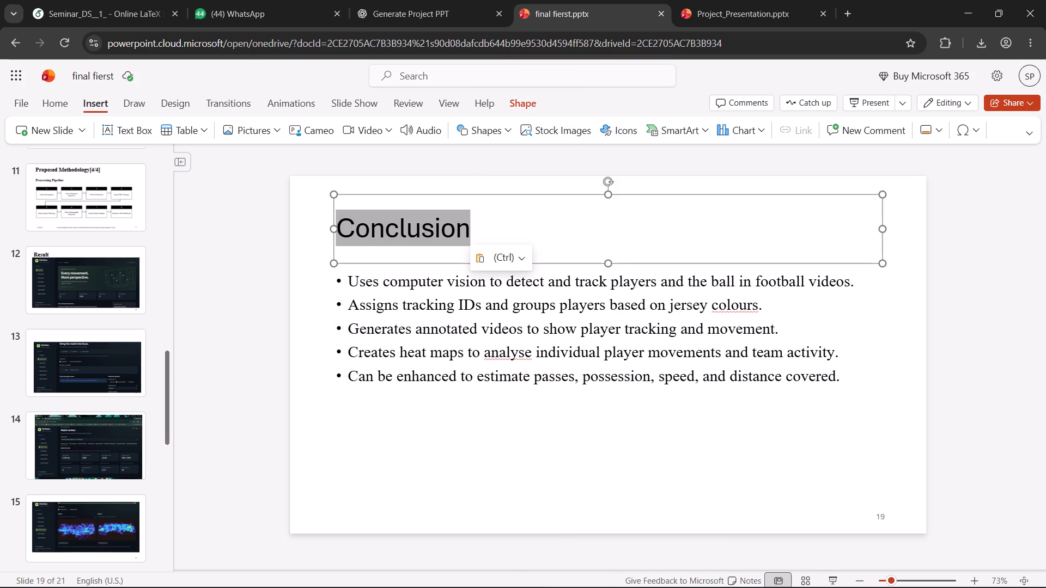
{"action": "right_click", "coordinate": [393, 224]}
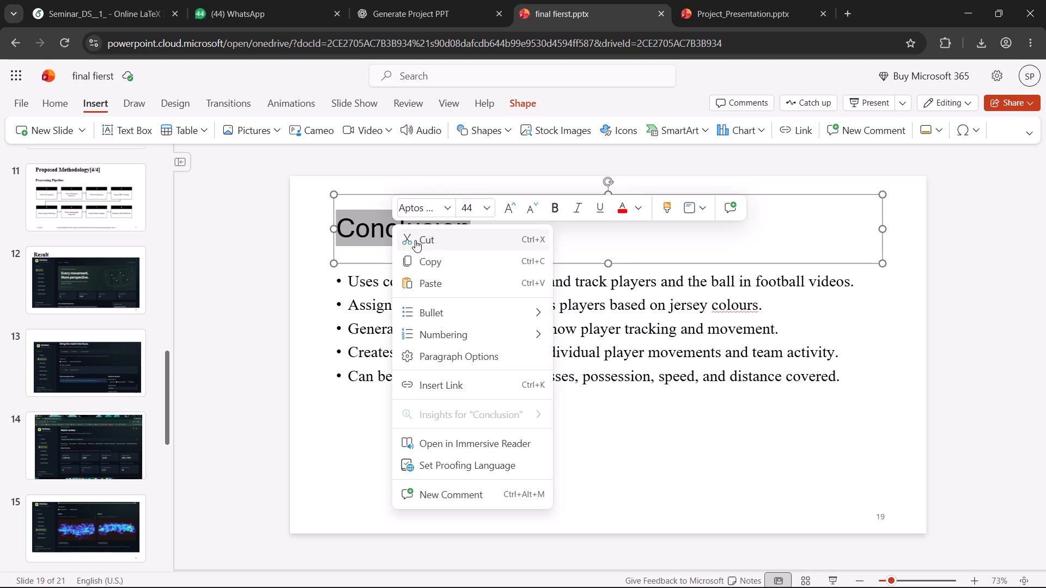
{"action": "left_click", "coordinate": [447, 213]}
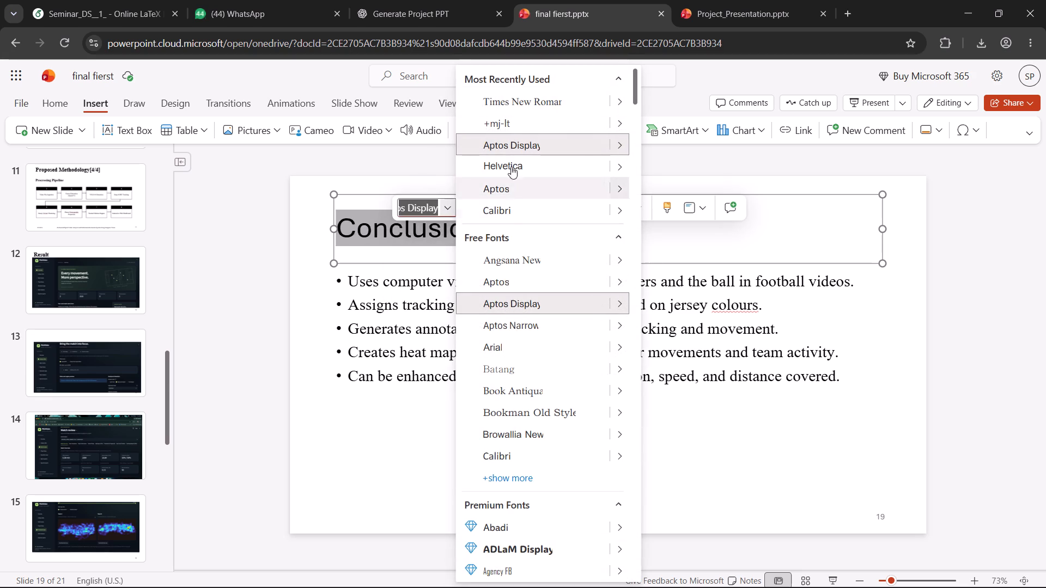
{"action": "left_click", "coordinate": [502, 100]}
{"action": "left_click", "coordinate": [488, 209]}
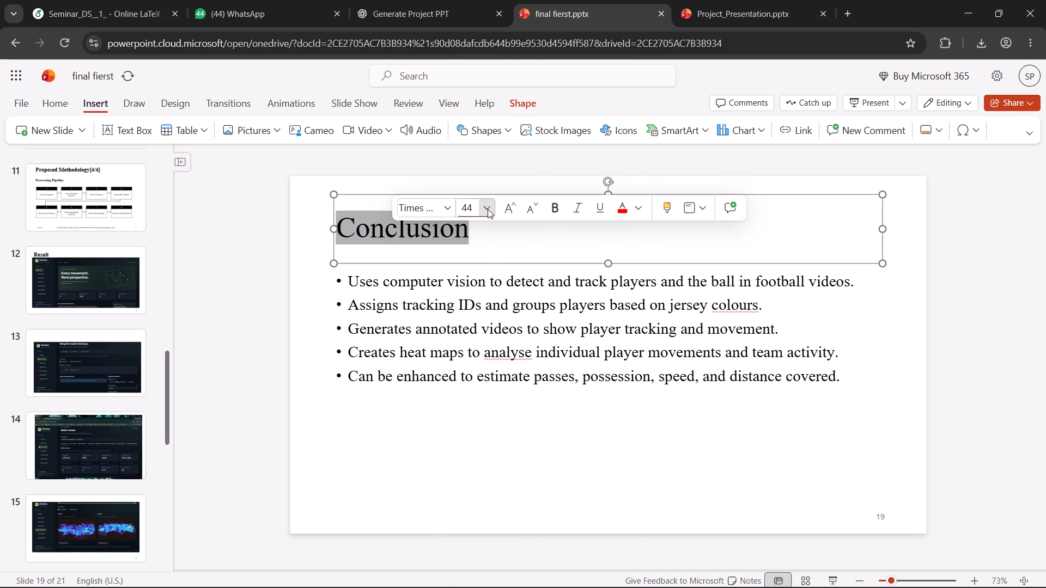
{"action": "left_click", "coordinate": [102, 205]}
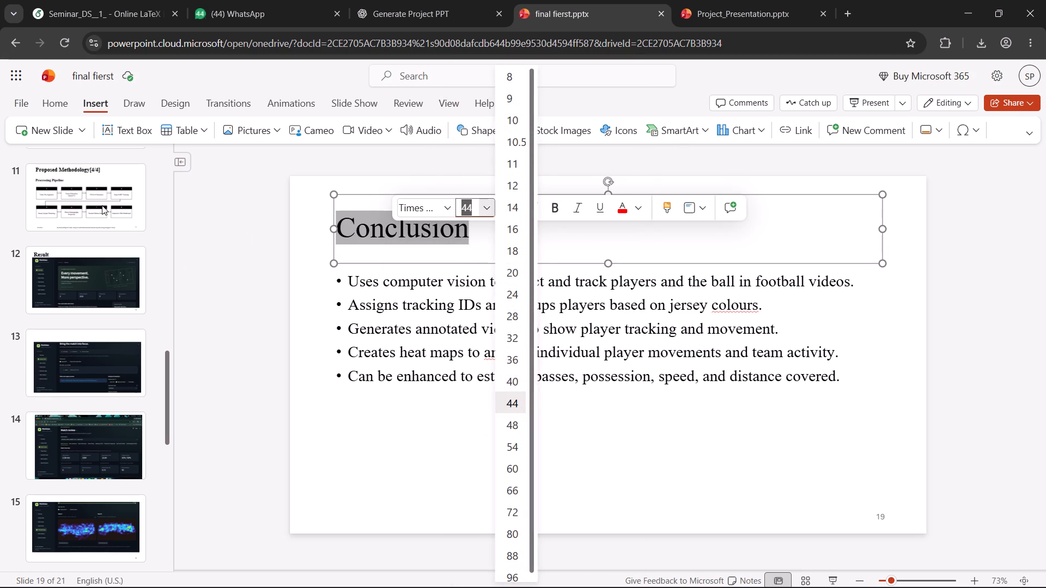
Check the title formatting on the Proposed Methodology[4/4] slide for reference and return to the Conclusion slide.
{"action": "left_click", "coordinate": [98, 170]}
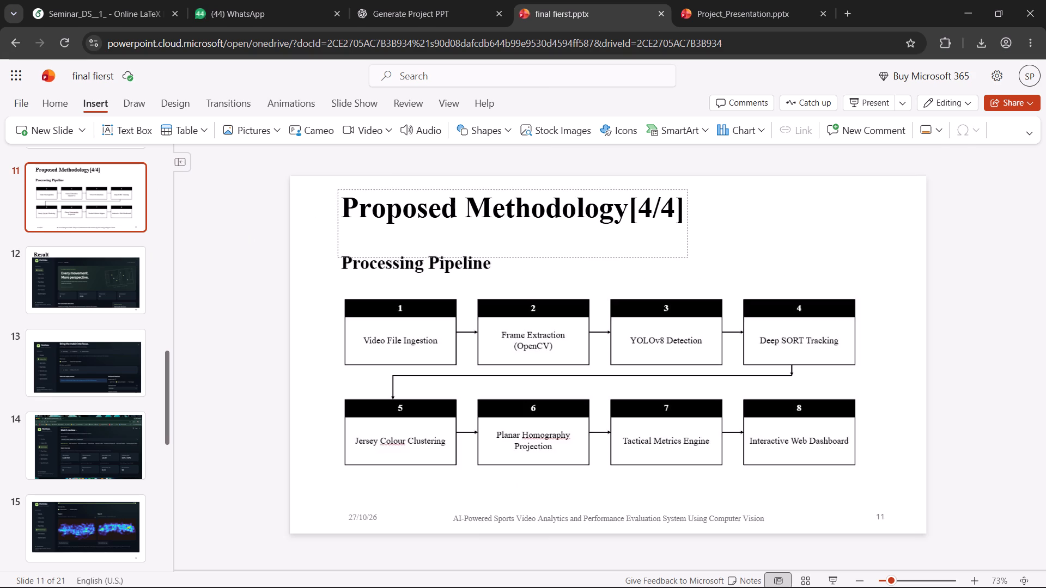
{"action": "left_click_drag", "start_coordinate": [435, 215], "coordinate": [508, 208]}
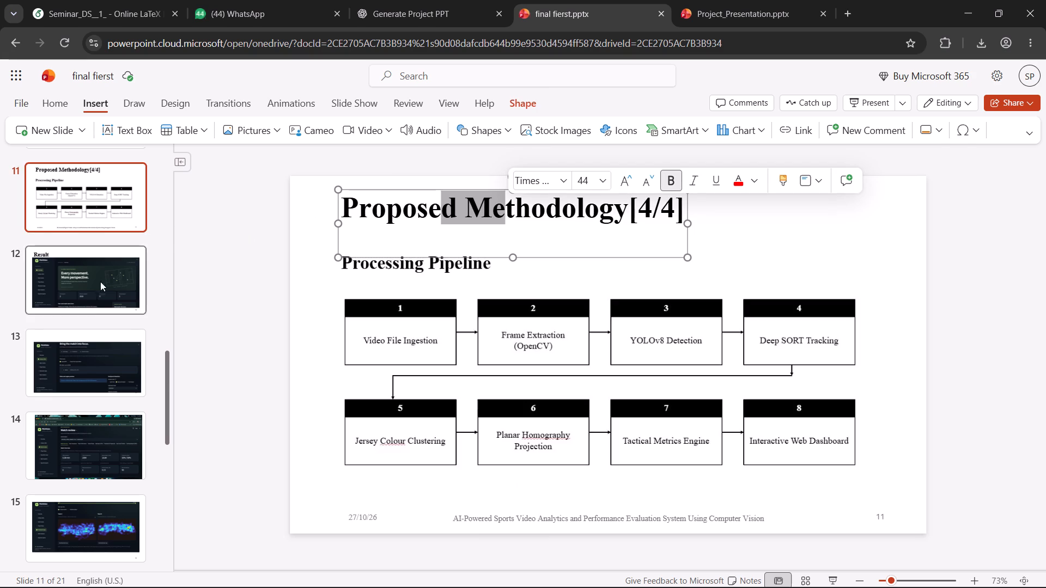
{"action": "scroll", "coordinate": [71, 451], "scroll_direction": "down", "scroll_amount": 2}
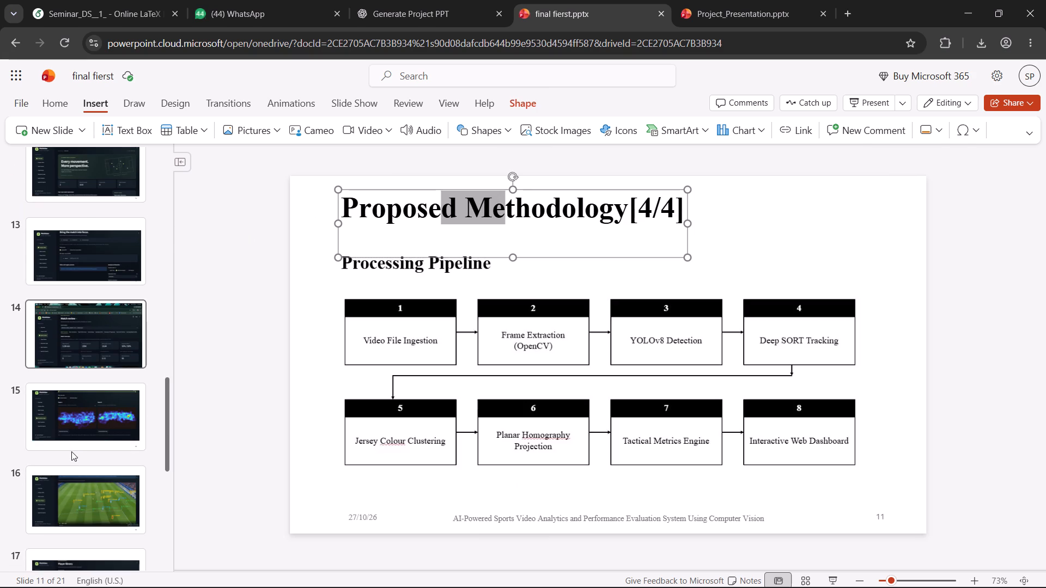
{"action": "scroll", "coordinate": [71, 451], "scroll_direction": "down", "scroll_amount": 1}
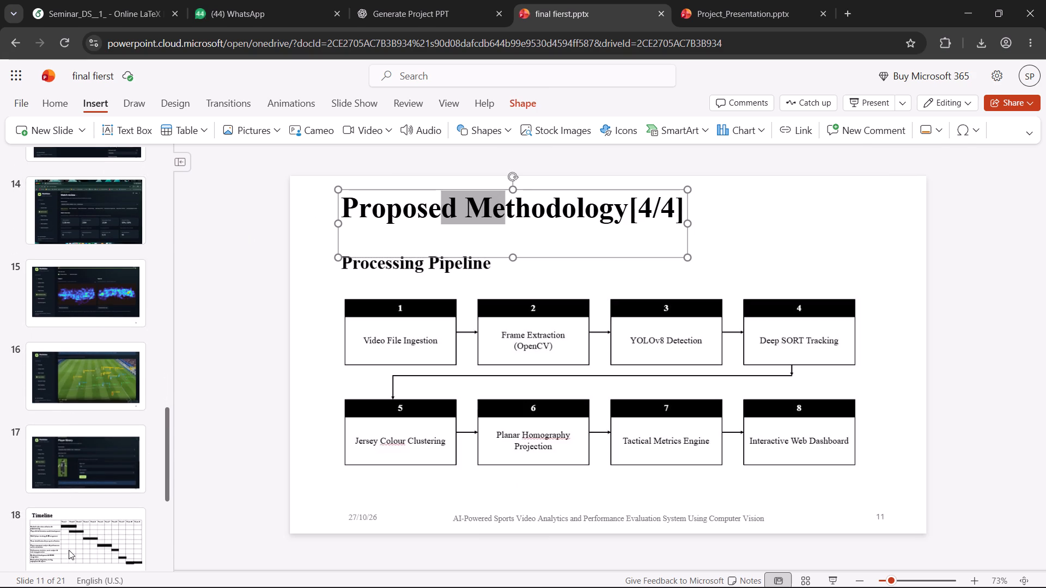
{"action": "scroll", "coordinate": [69, 550], "scroll_direction": "down", "scroll_amount": 2}
{"action": "left_click", "coordinate": [71, 514]}
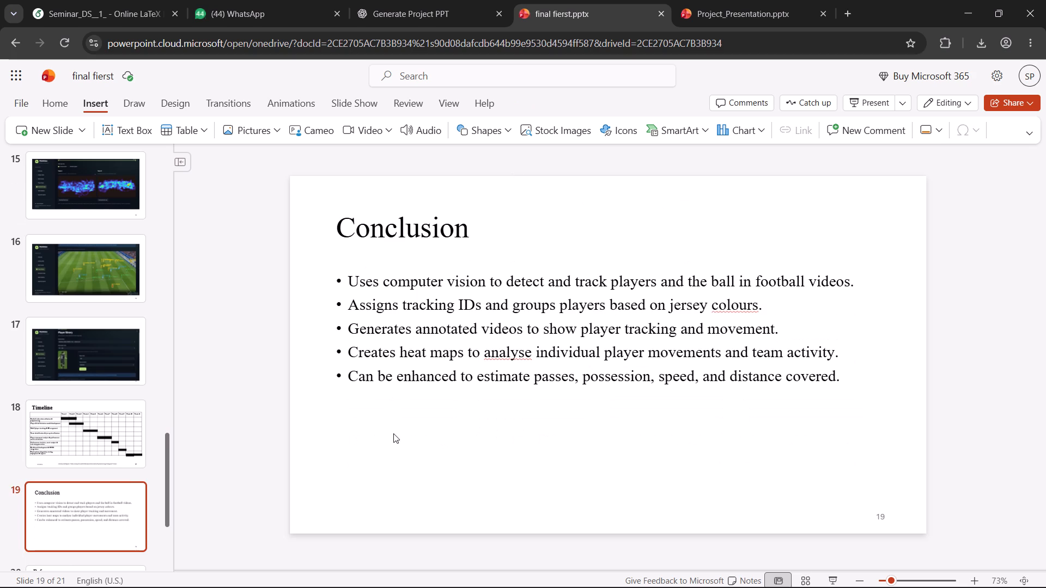
Insert a blank line between each of the five bullet points on the Conclusion slide to space them out.
{"action": "double_click", "coordinate": [863, 285]}
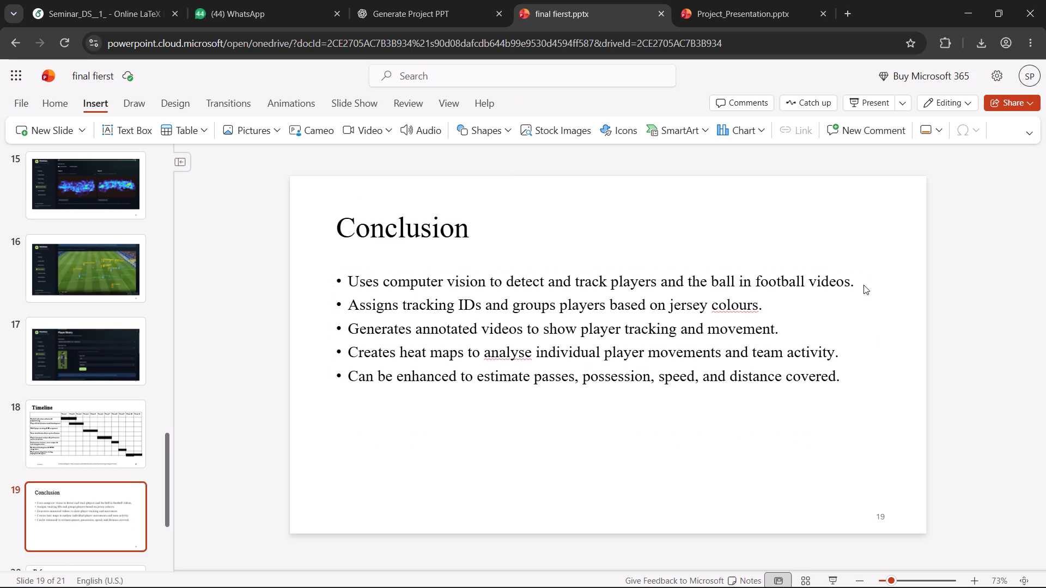
{"action": "left_click", "coordinate": [845, 279]}
{"action": "left_click", "coordinate": [857, 281]}
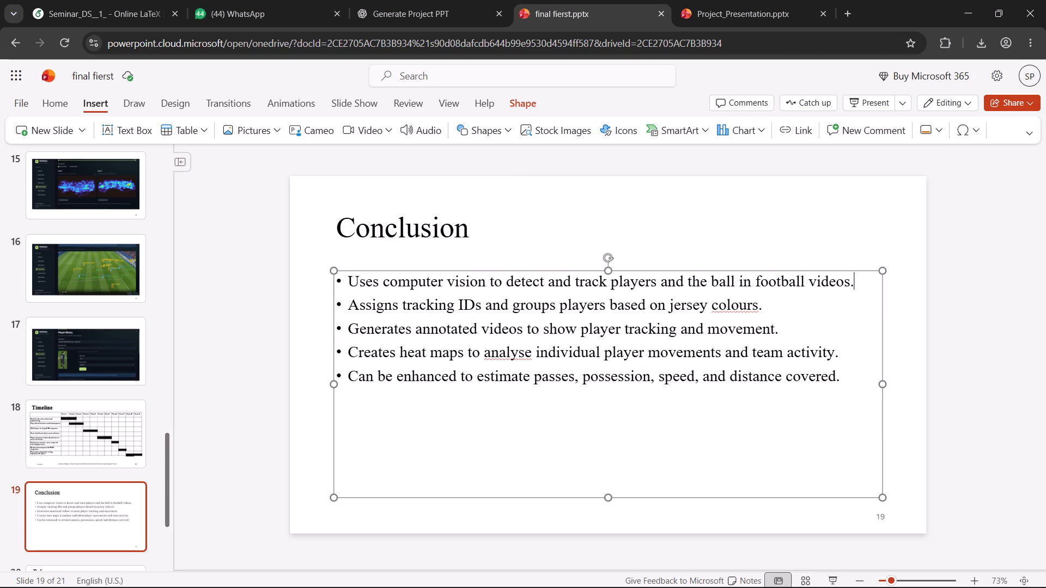
{"action": "key", "text": "Return"}
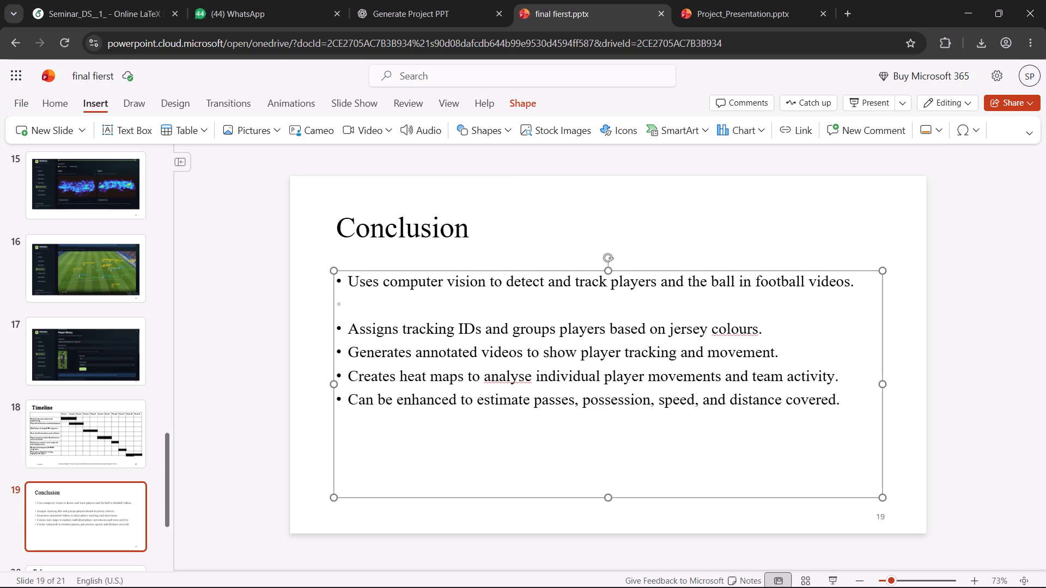
{"action": "left_click", "coordinate": [770, 329]}
{"action": "key", "text": "Return"}
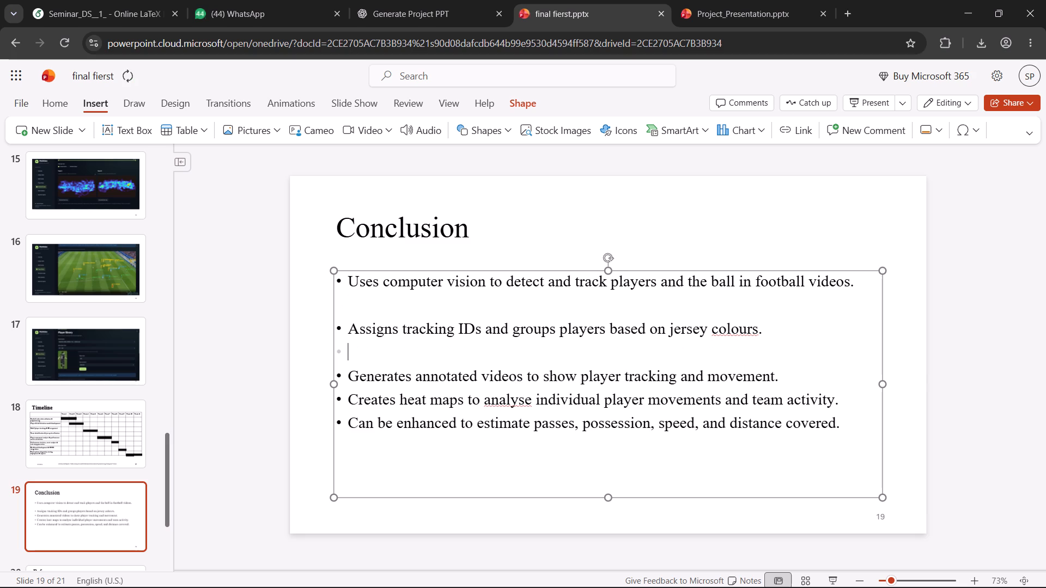
{"action": "left_click", "coordinate": [783, 372]}
{"action": "key", "text": "Return"}
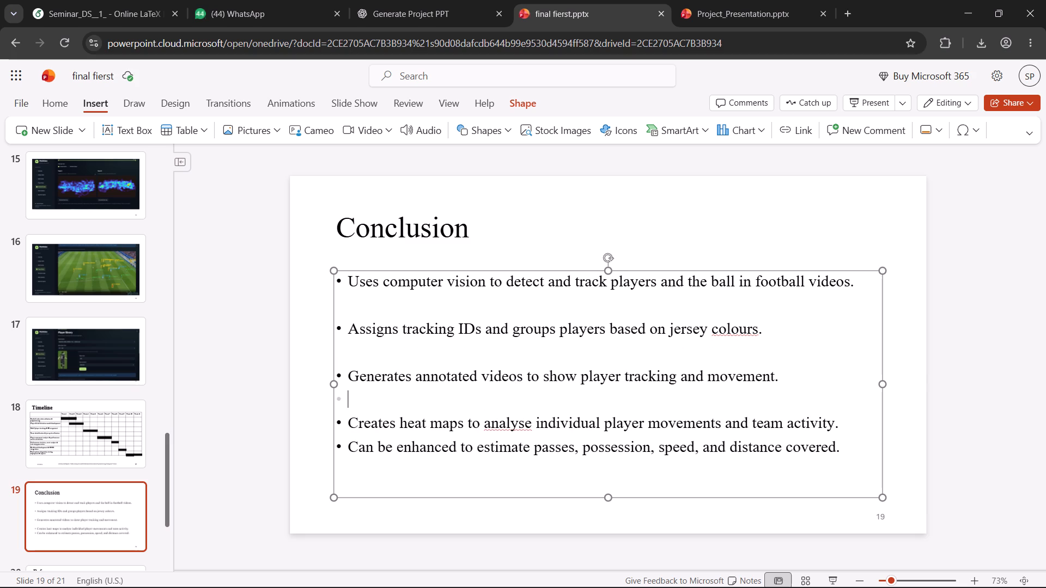
{"action": "left_click_drag", "start_coordinate": [847, 450], "coordinate": [338, 272]}
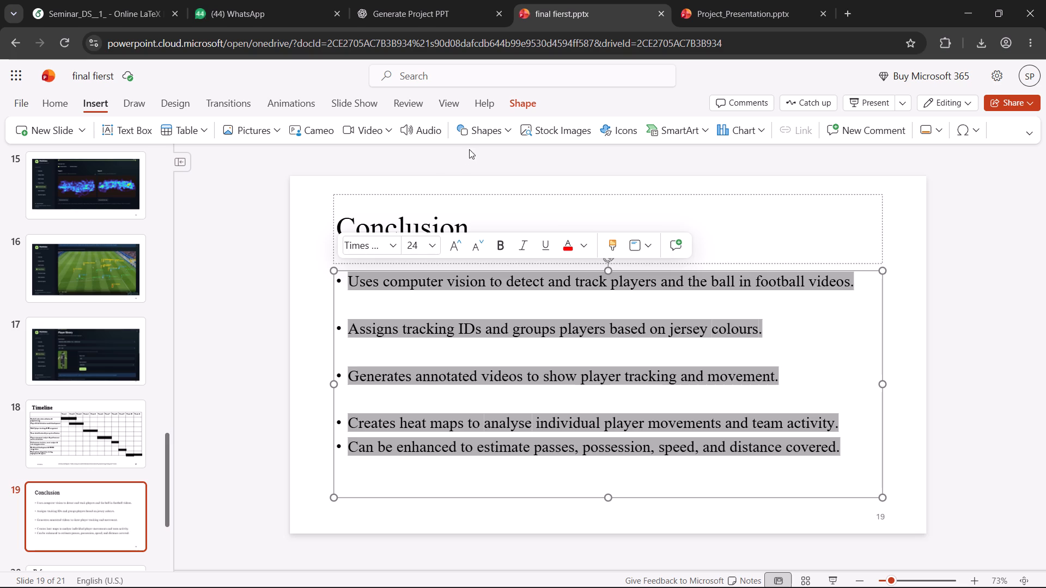
{"action": "left_click", "coordinate": [652, 397]}
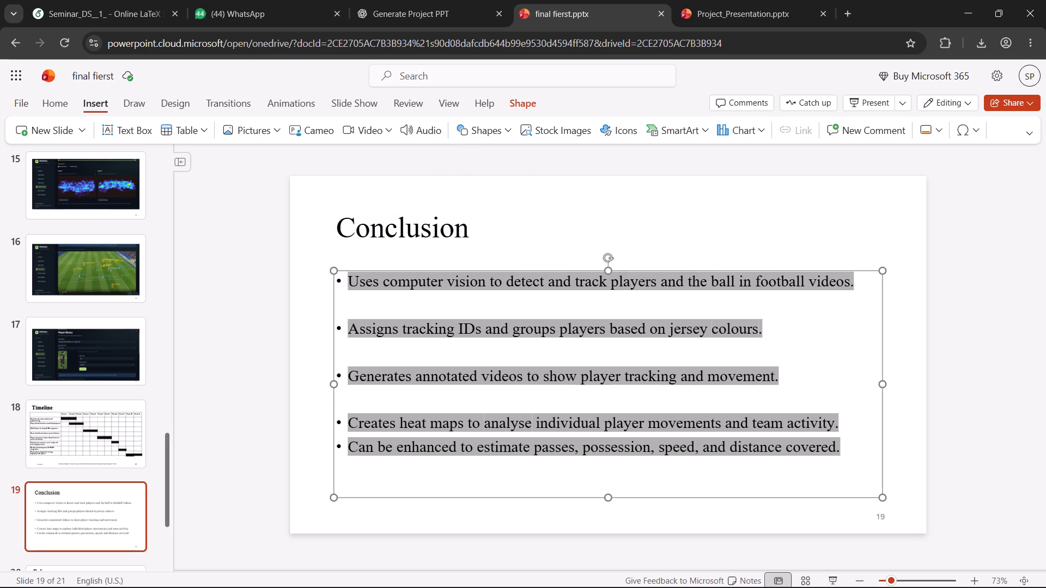
{"action": "left_click", "coordinate": [842, 426]}
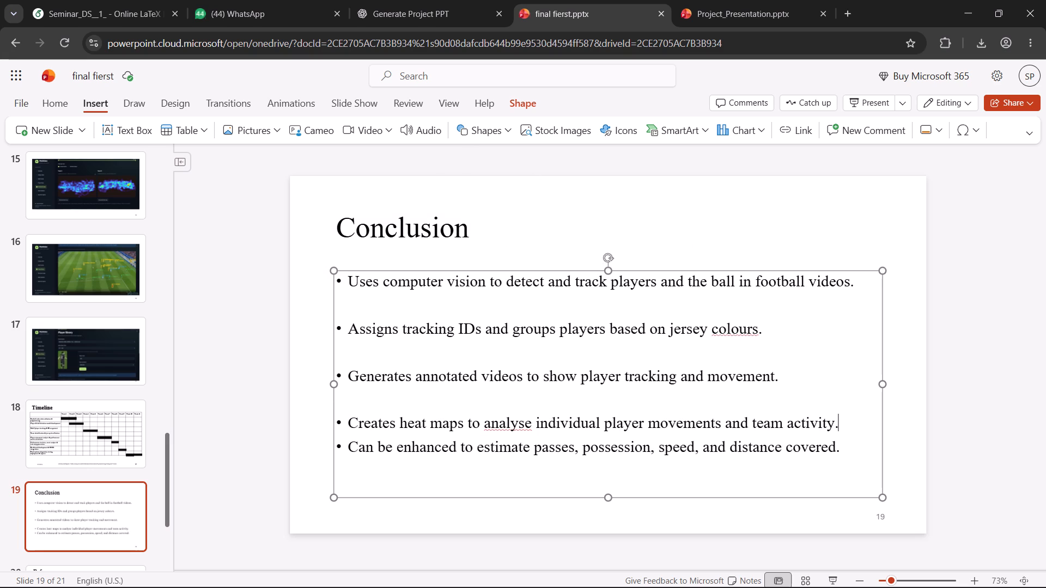
{"action": "key", "text": "Return"}
{"action": "left_click", "coordinate": [659, 211]}
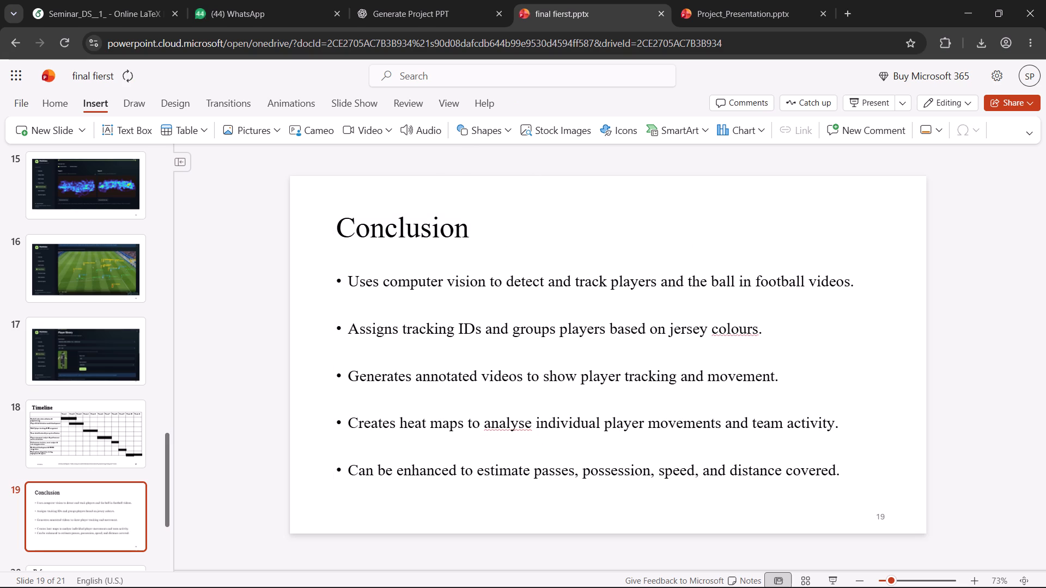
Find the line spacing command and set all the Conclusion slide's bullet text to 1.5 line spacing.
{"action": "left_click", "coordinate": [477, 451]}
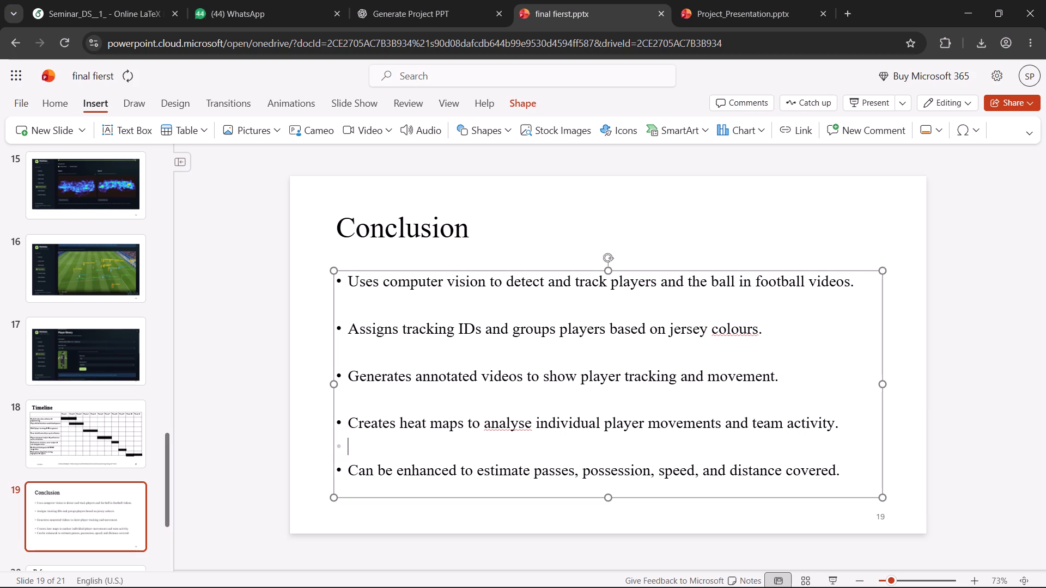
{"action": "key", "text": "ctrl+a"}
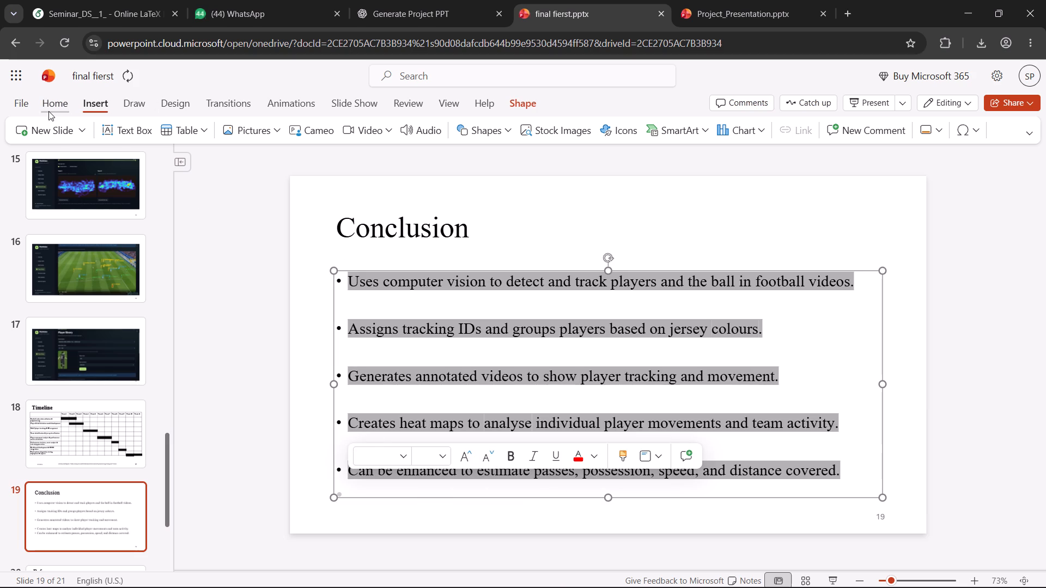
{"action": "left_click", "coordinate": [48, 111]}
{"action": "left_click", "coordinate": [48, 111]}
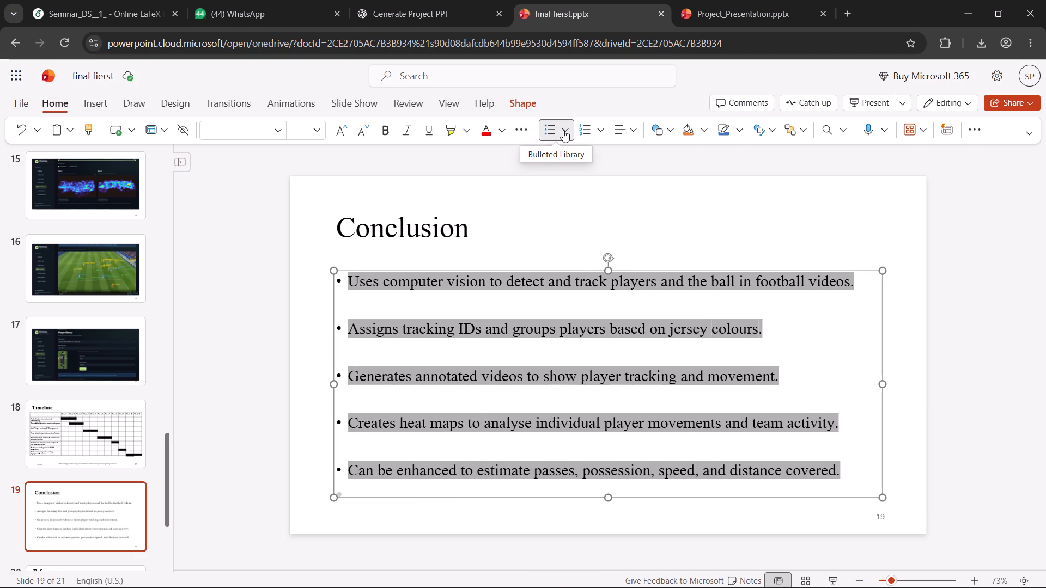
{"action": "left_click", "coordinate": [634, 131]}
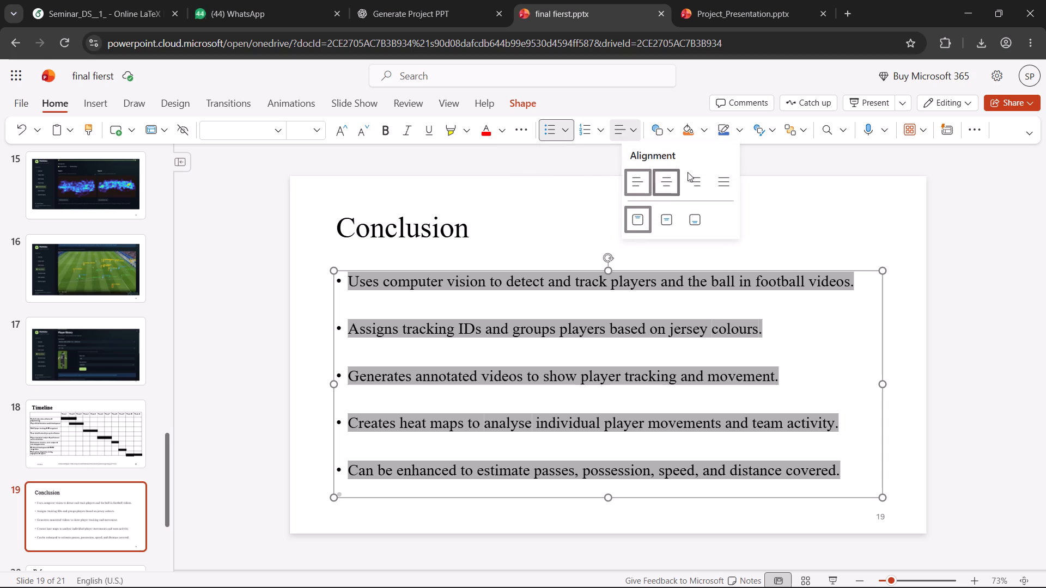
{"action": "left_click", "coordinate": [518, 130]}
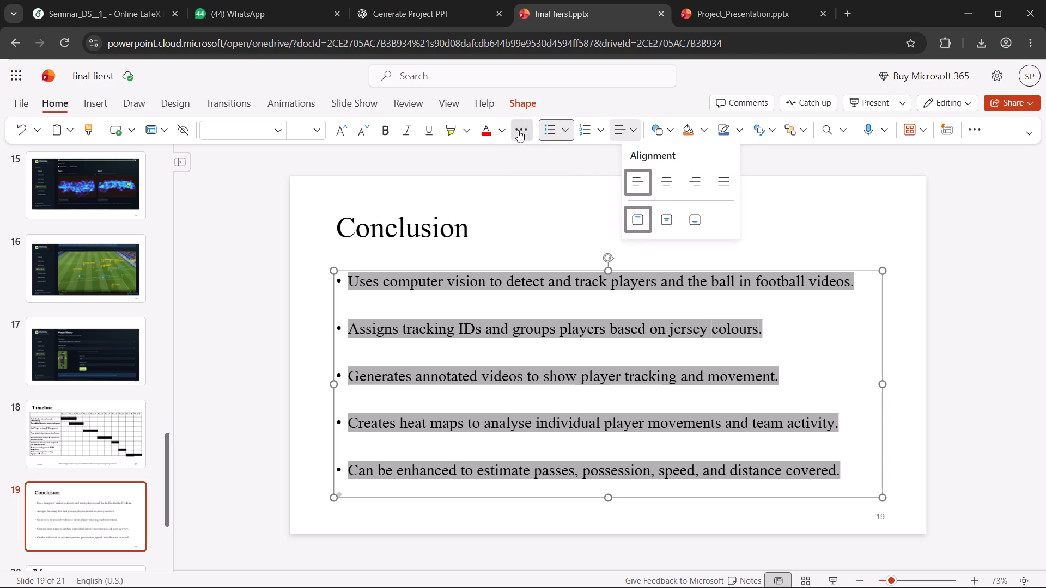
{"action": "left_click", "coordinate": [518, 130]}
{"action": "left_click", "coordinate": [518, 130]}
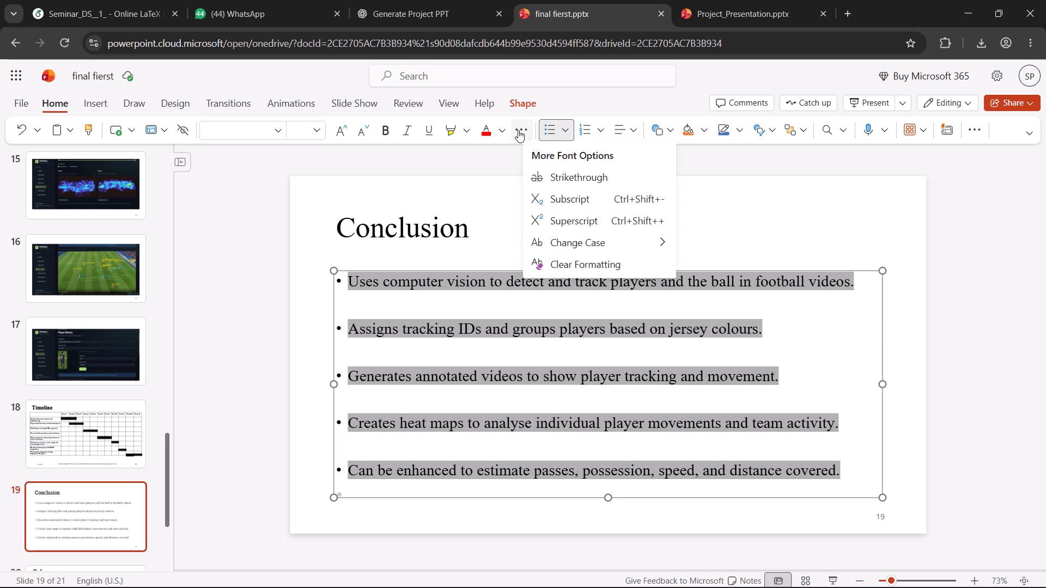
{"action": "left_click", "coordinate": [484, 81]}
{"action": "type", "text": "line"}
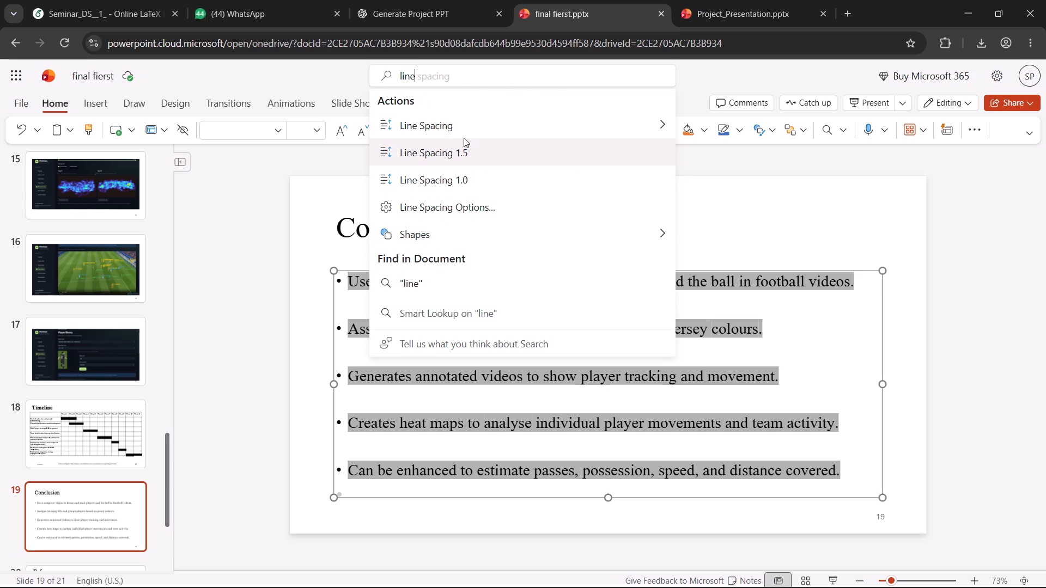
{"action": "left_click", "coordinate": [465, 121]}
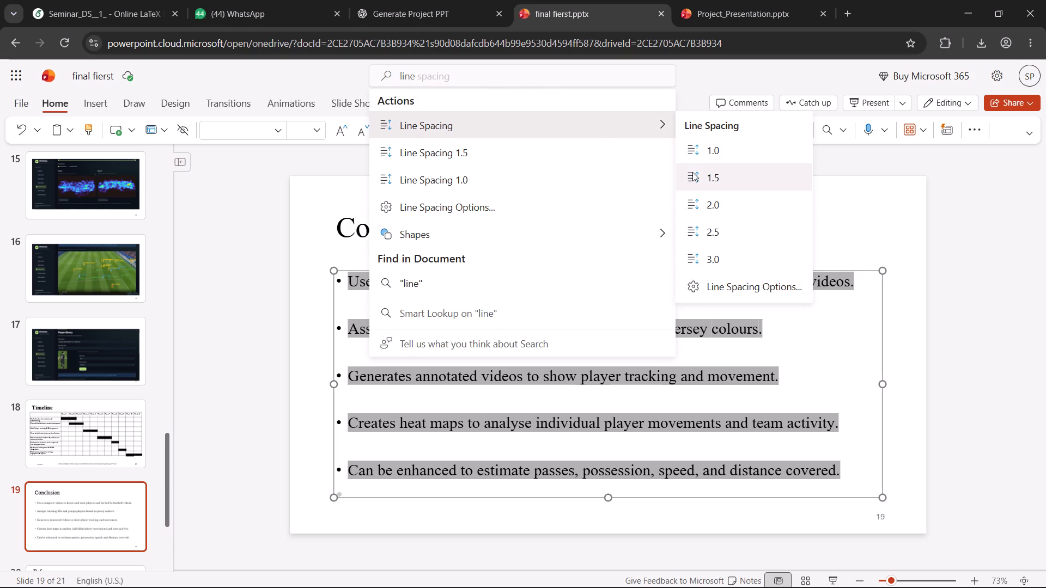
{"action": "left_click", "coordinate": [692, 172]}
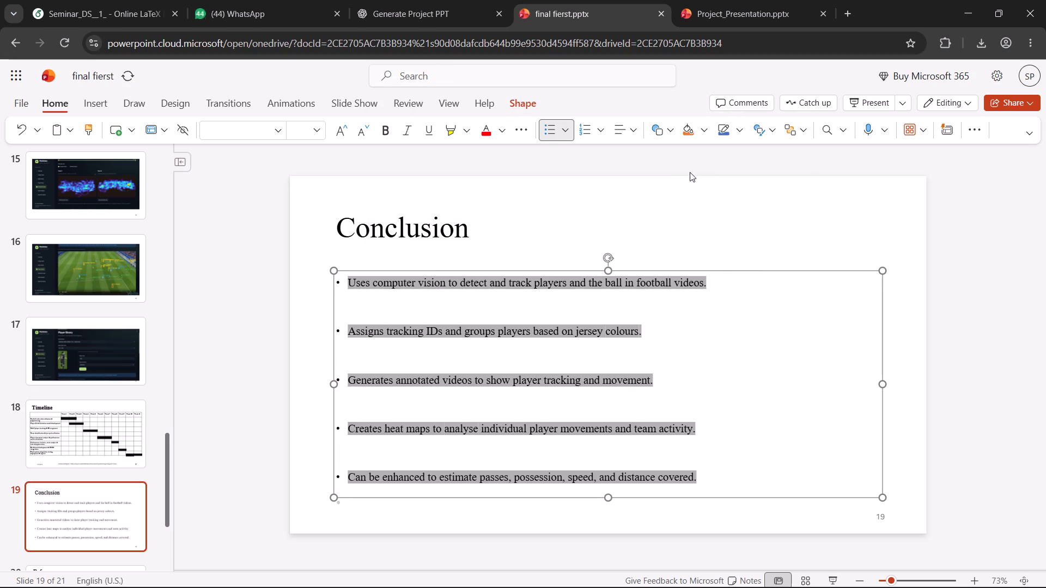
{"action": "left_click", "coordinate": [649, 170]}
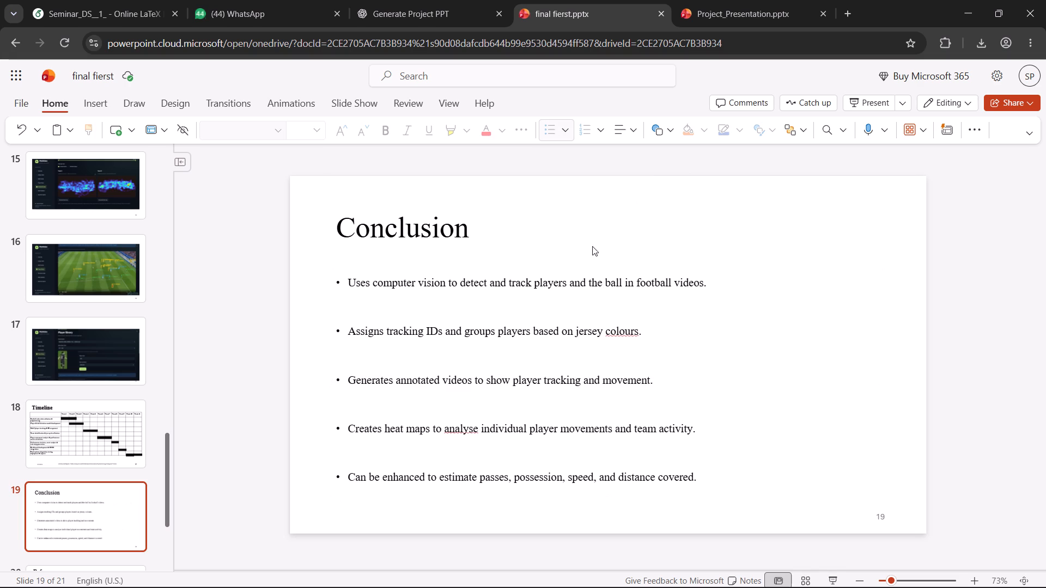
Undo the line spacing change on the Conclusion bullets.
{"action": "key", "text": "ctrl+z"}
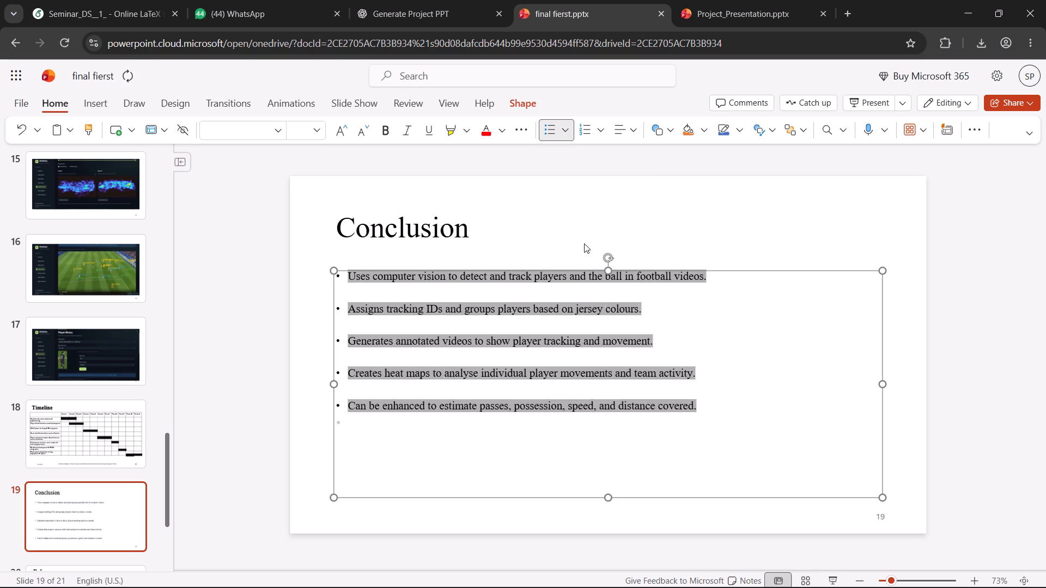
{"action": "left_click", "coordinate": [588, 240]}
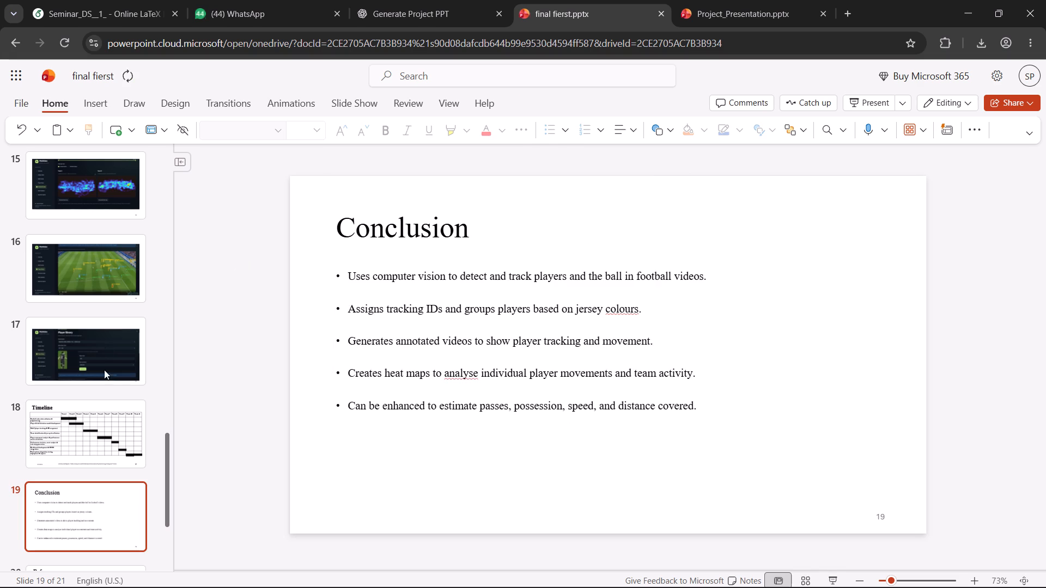
Compare the Conclusion slide's layout and title style with the Proposed Methodology[3/4] and Proposed Methodology[2/4] slides.
{"action": "scroll", "coordinate": [102, 392], "scroll_direction": "up", "scroll_amount": 5}
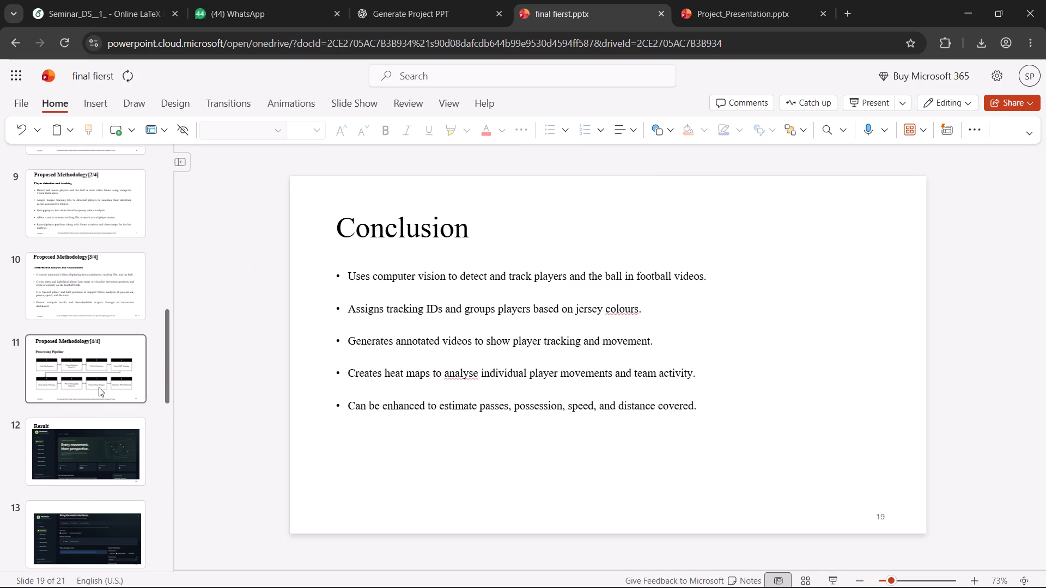
{"action": "left_click", "coordinate": [89, 293]}
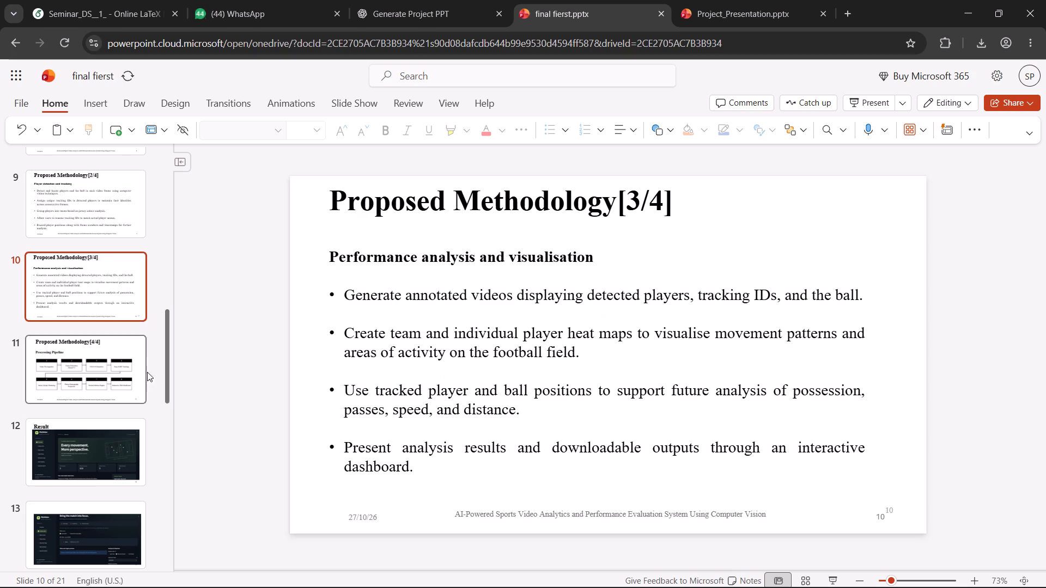
{"action": "left_click", "coordinate": [94, 211]}
{"action": "scroll", "coordinate": [118, 406], "scroll_direction": "down", "scroll_amount": 3}
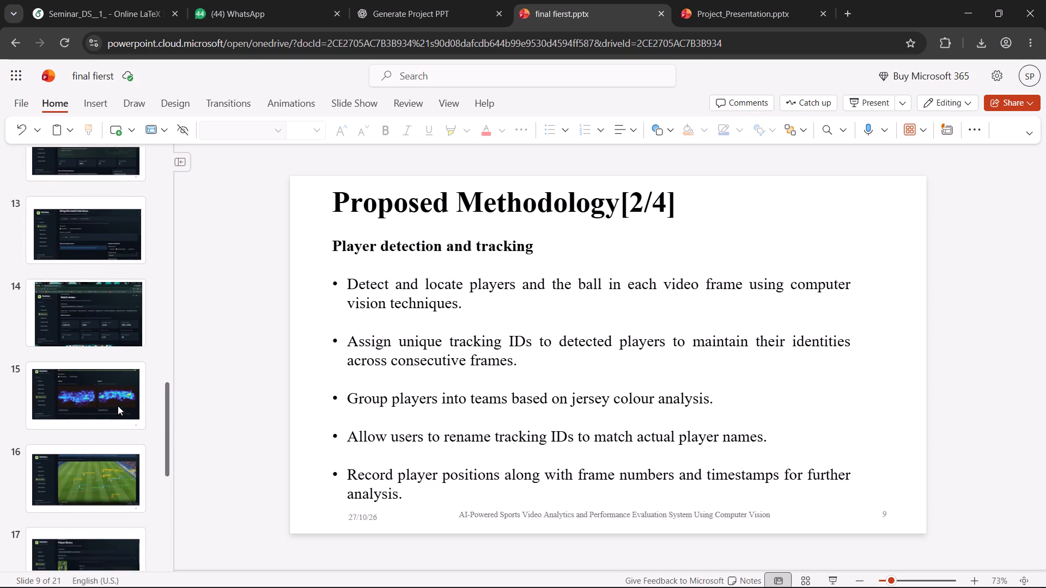
{"action": "scroll", "coordinate": [118, 406], "scroll_direction": "down", "scroll_amount": 3}
{"action": "left_click", "coordinate": [89, 334]}
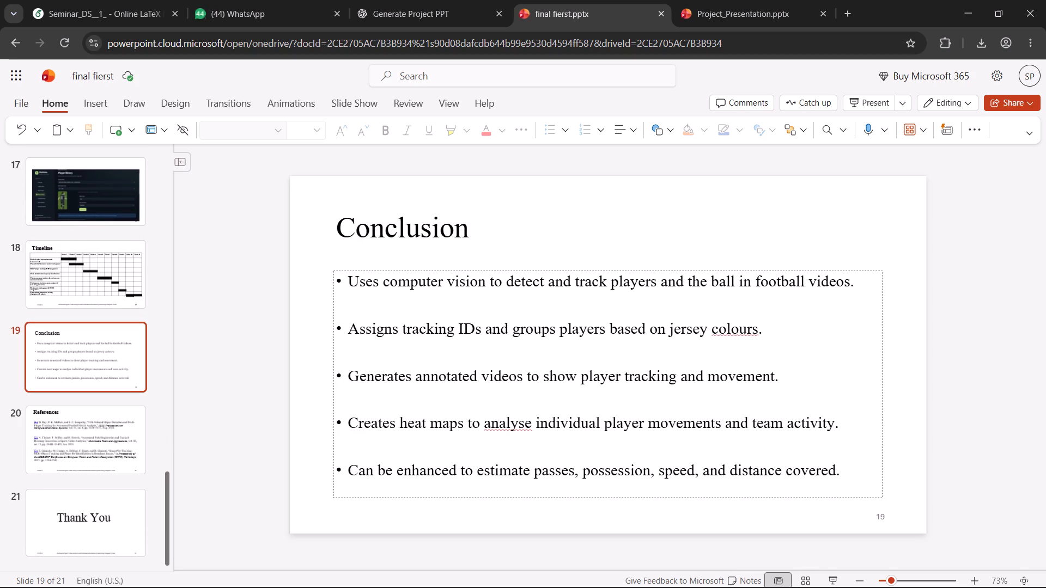
{"action": "left_click", "coordinate": [586, 208]}
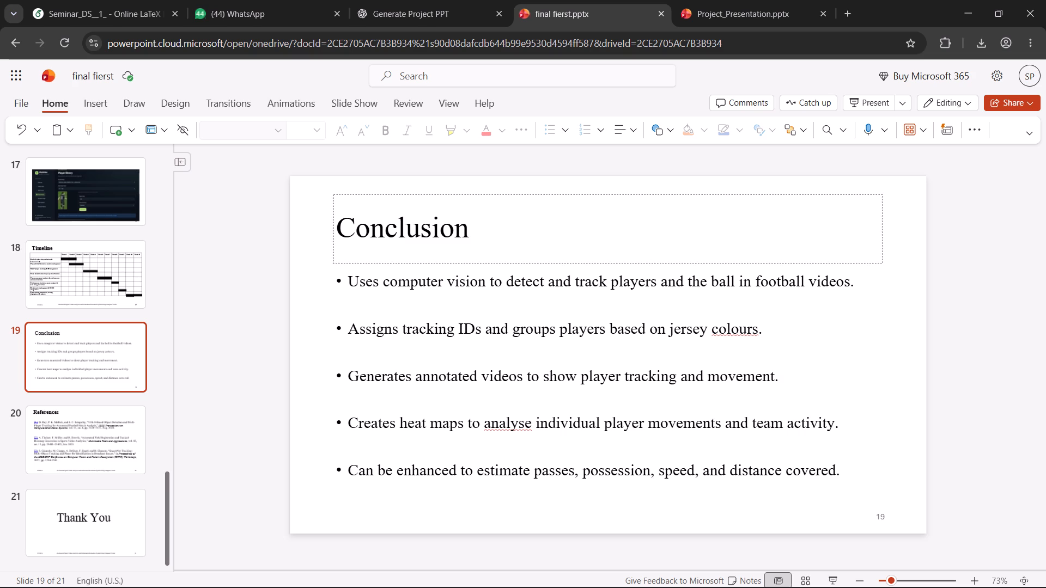
{"action": "scroll", "coordinate": [98, 329], "scroll_direction": "up", "scroll_amount": 3}
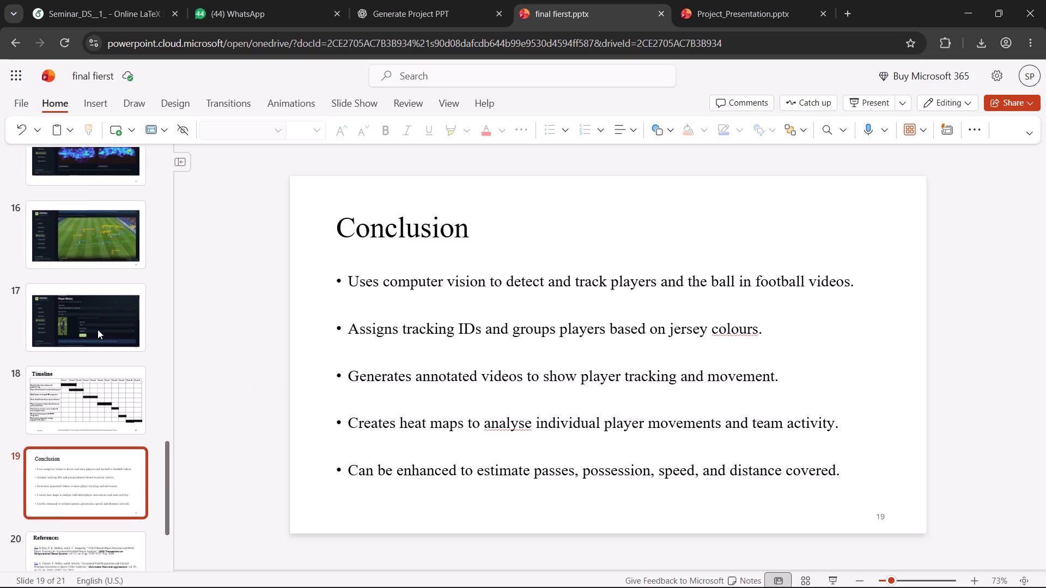
{"action": "scroll", "coordinate": [98, 329], "scroll_direction": "down", "scroll_amount": 1}
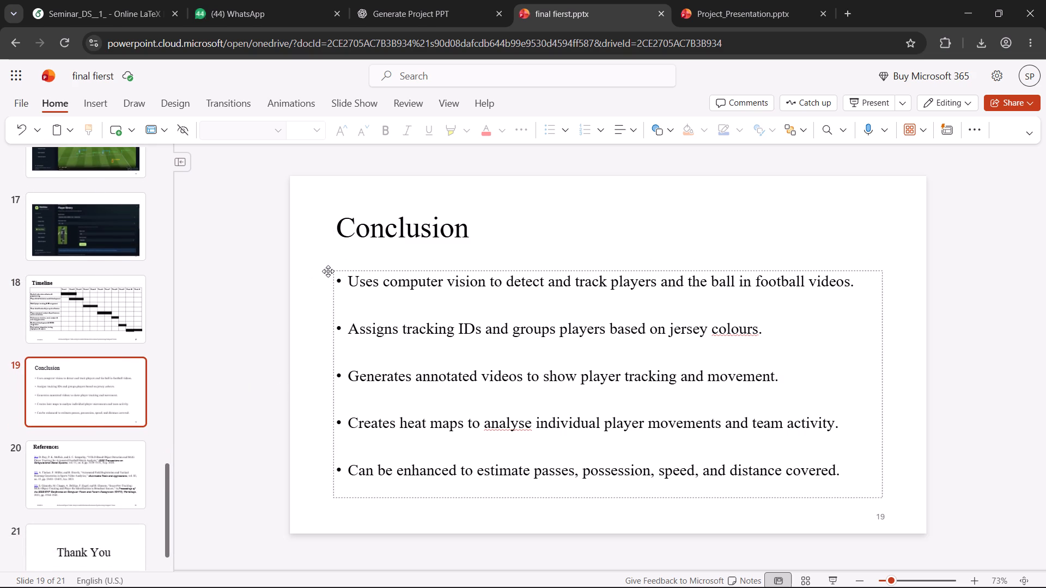
{"action": "left_click", "coordinate": [480, 249]}
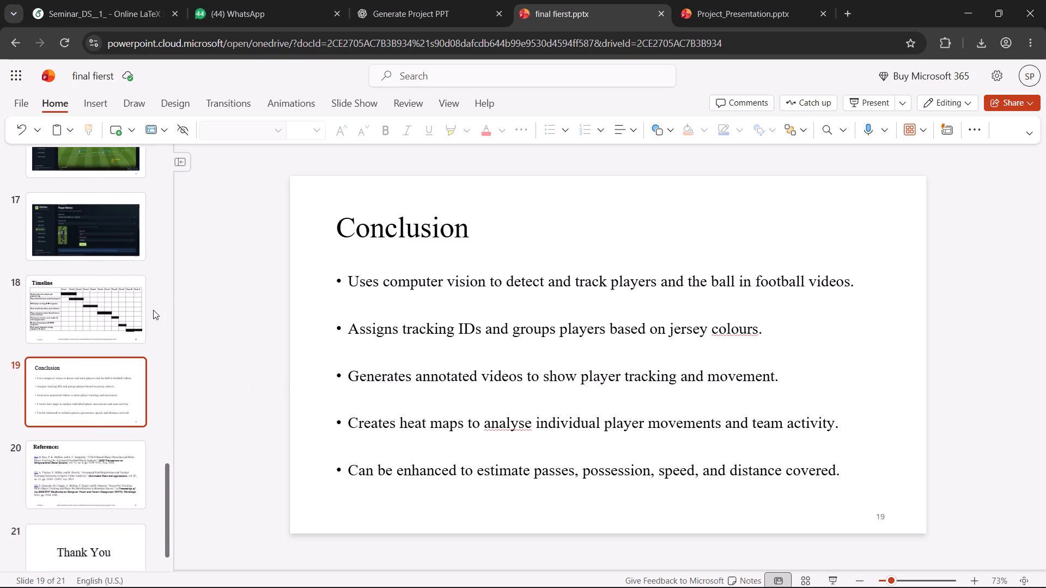
{"action": "scroll", "coordinate": [92, 307], "scroll_direction": "up", "scroll_amount": 4}
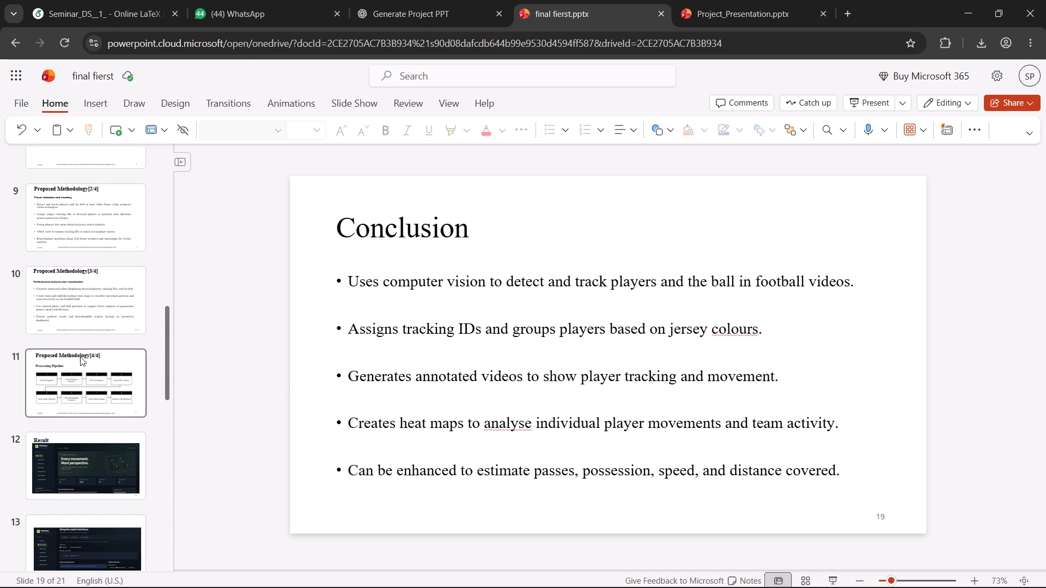
Make the Conclusion slide's title bold.
{"action": "left_click", "coordinate": [467, 236]}
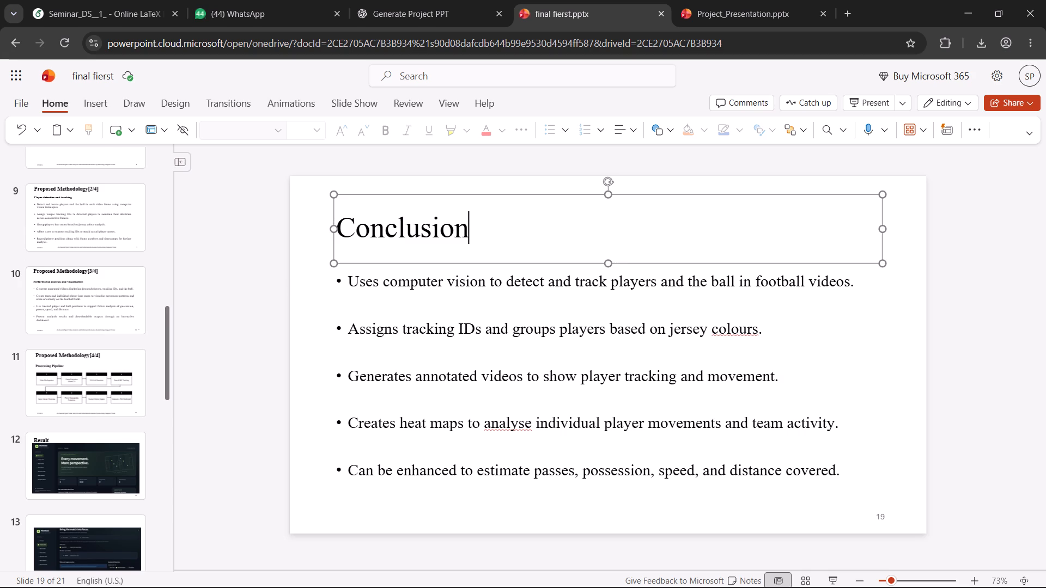
{"action": "left_click_drag", "start_coordinate": [467, 236], "coordinate": [332, 230]}
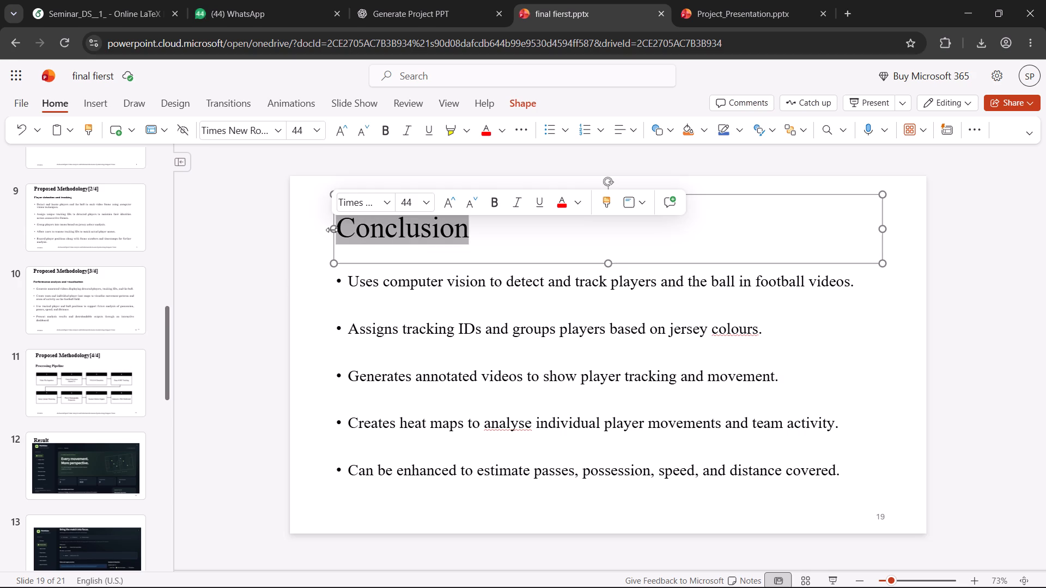
{"action": "left_click", "coordinate": [500, 196]}
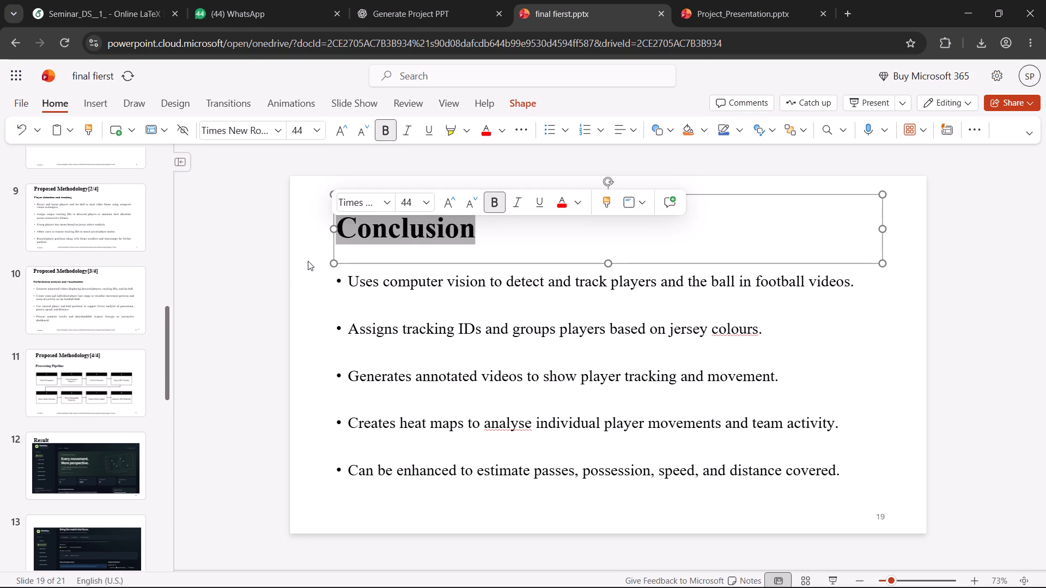
{"action": "left_click", "coordinate": [308, 261]}
Compare the References slide with the Conclusion slide.
{"action": "scroll", "coordinate": [123, 499], "scroll_direction": "down", "scroll_amount": 4}
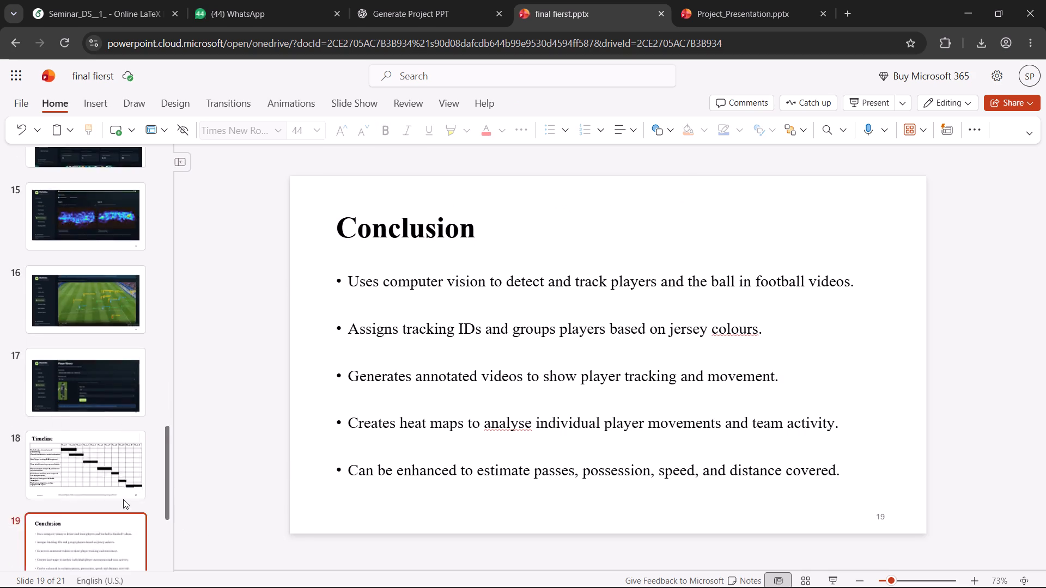
{"action": "left_click", "coordinate": [100, 440]}
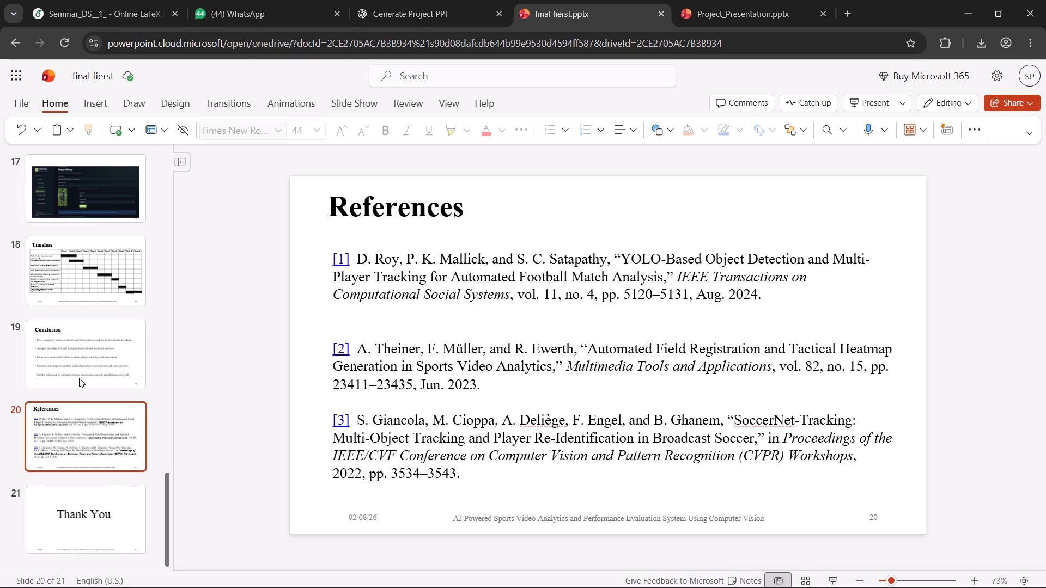
{"action": "left_click", "coordinate": [79, 378]}
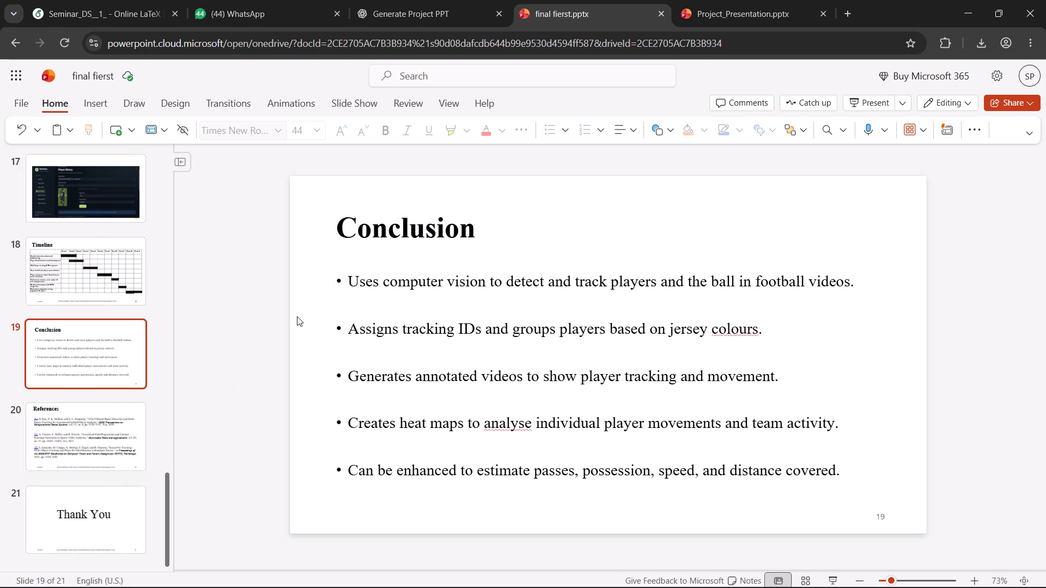
Review the content and layout of each slide from the title slide through Proposed Methodology[4/4].
{"action": "scroll", "coordinate": [90, 229], "scroll_direction": "up", "scroll_amount": 8}
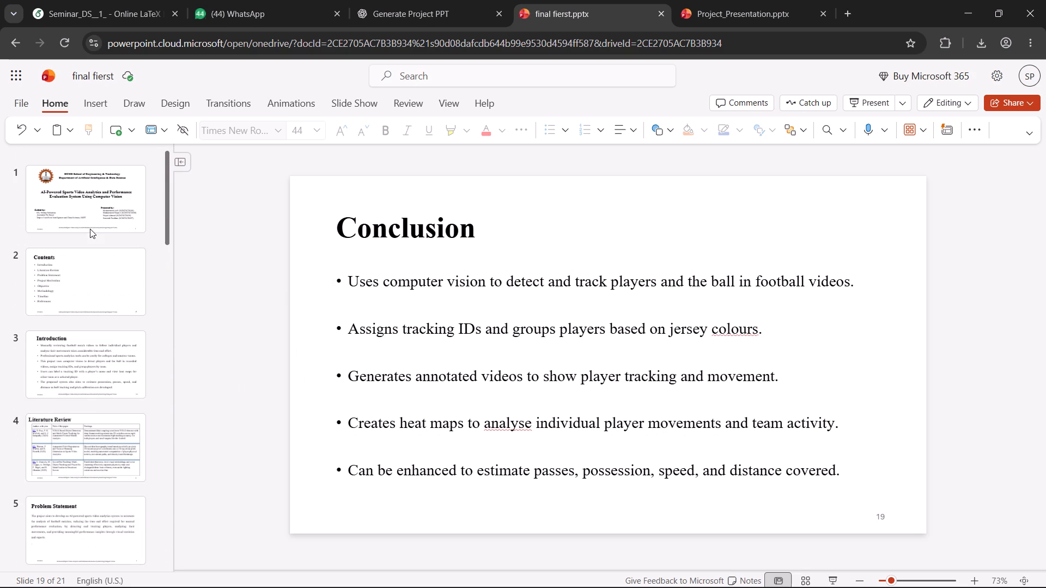
{"action": "left_click", "coordinate": [86, 229]}
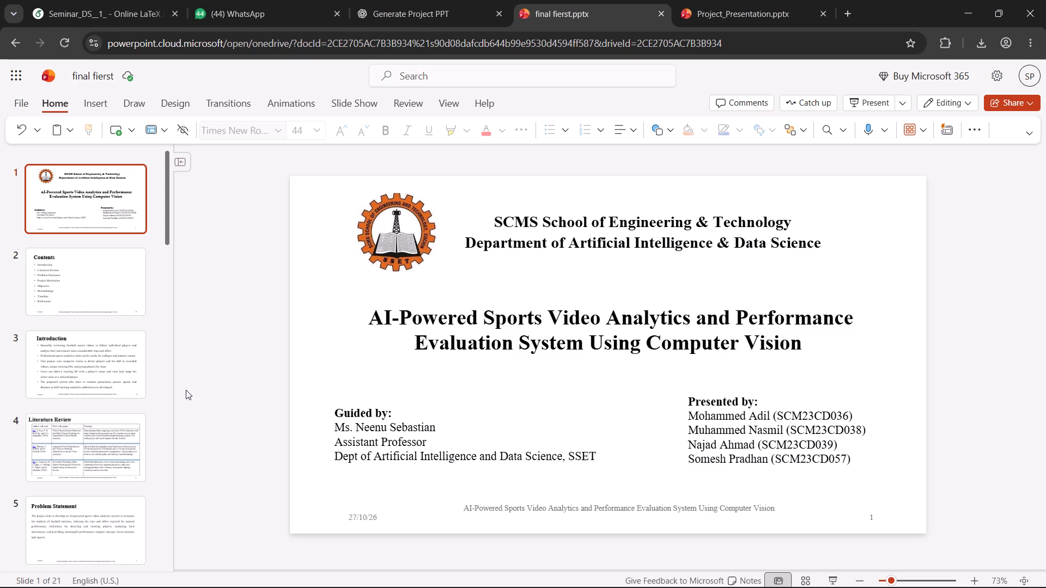
{"action": "left_click", "coordinate": [93, 307]}
{"action": "left_click", "coordinate": [98, 360]}
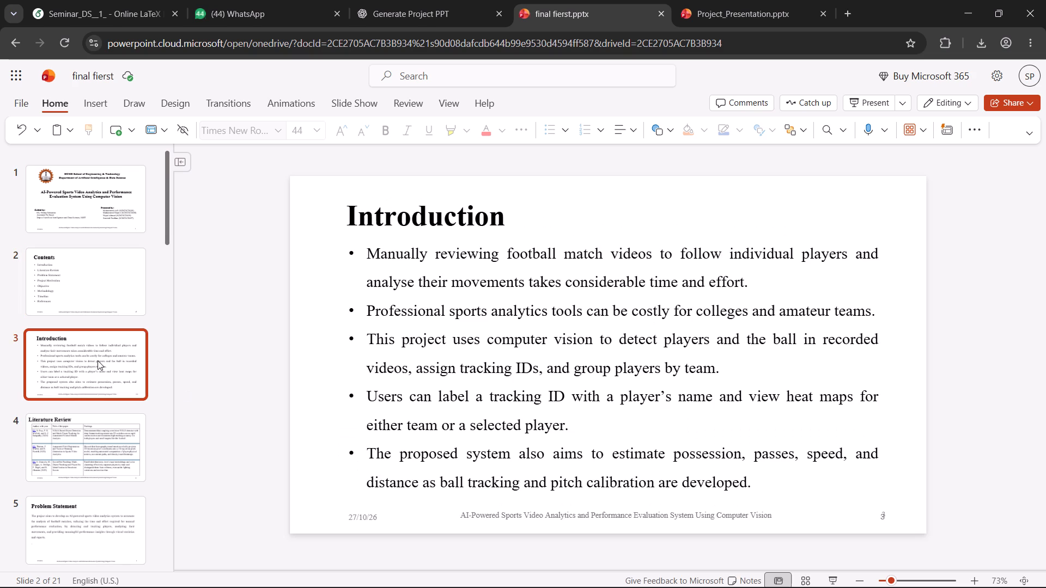
{"action": "left_click", "coordinate": [98, 418]}
{"action": "left_click", "coordinate": [84, 517]}
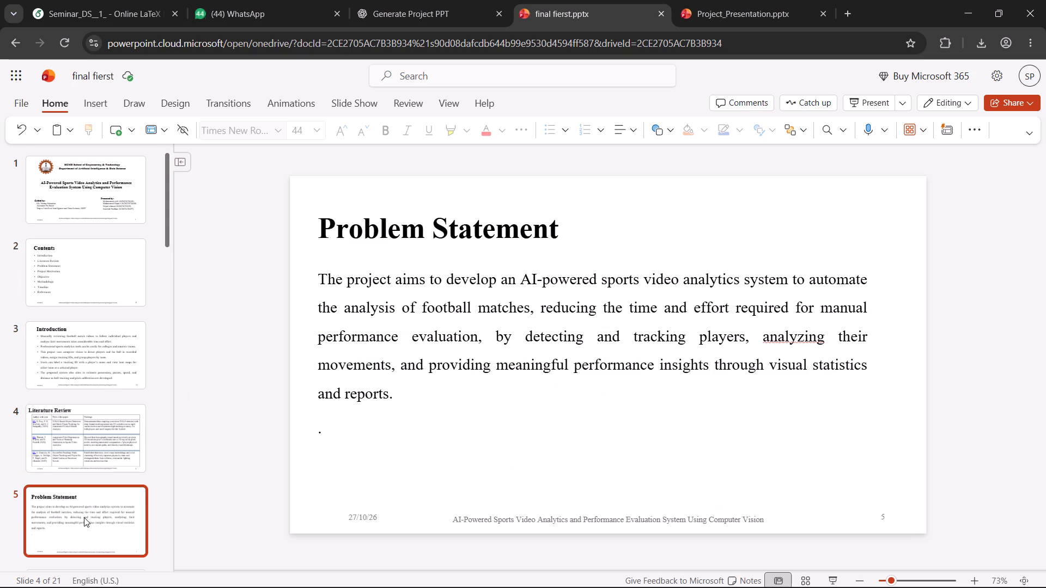
{"action": "scroll", "coordinate": [84, 517], "scroll_direction": "down", "scroll_amount": 1}
{"action": "left_click", "coordinate": [74, 534]}
{"action": "scroll", "coordinate": [74, 534], "scroll_direction": "down", "scroll_amount": 1}
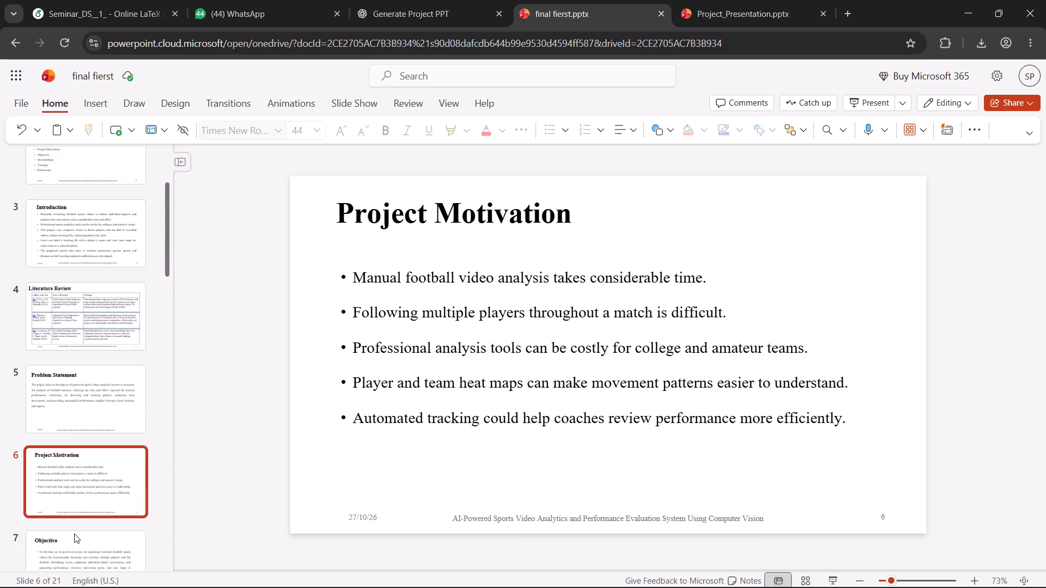
{"action": "scroll", "coordinate": [74, 534], "scroll_direction": "down", "scroll_amount": 1}
{"action": "left_click", "coordinate": [59, 528]}
{"action": "scroll", "coordinate": [59, 528], "scroll_direction": "down", "scroll_amount": 1}
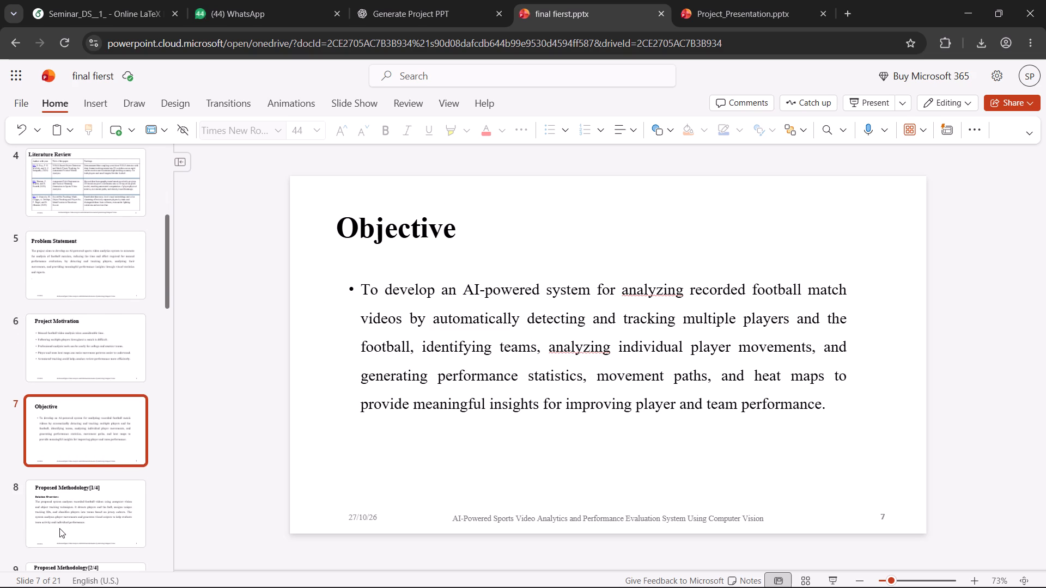
{"action": "left_click", "coordinate": [66, 519]}
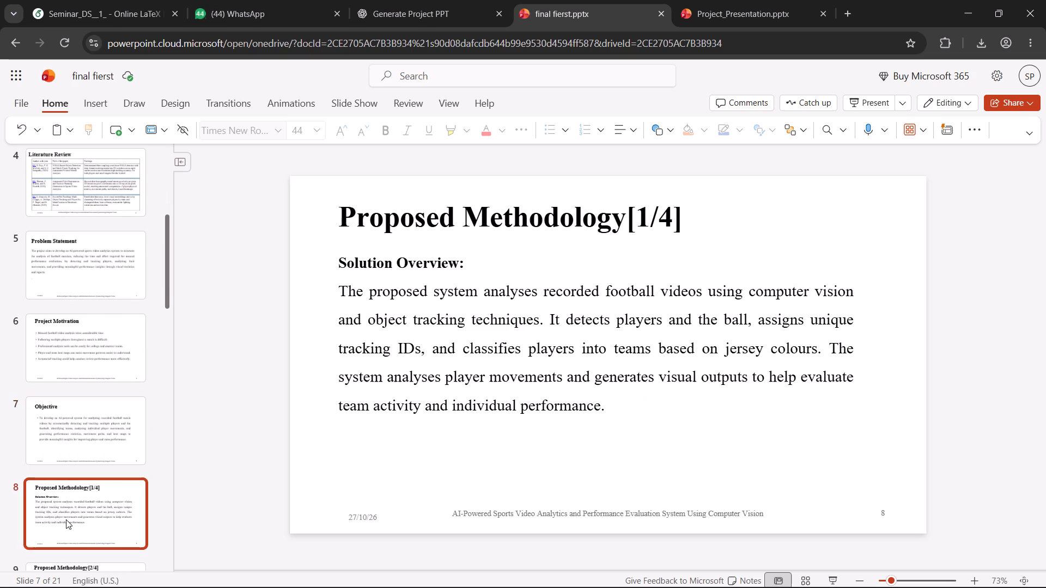
{"action": "scroll", "coordinate": [66, 519], "scroll_direction": "down", "scroll_amount": 2}
{"action": "left_click", "coordinate": [70, 495]}
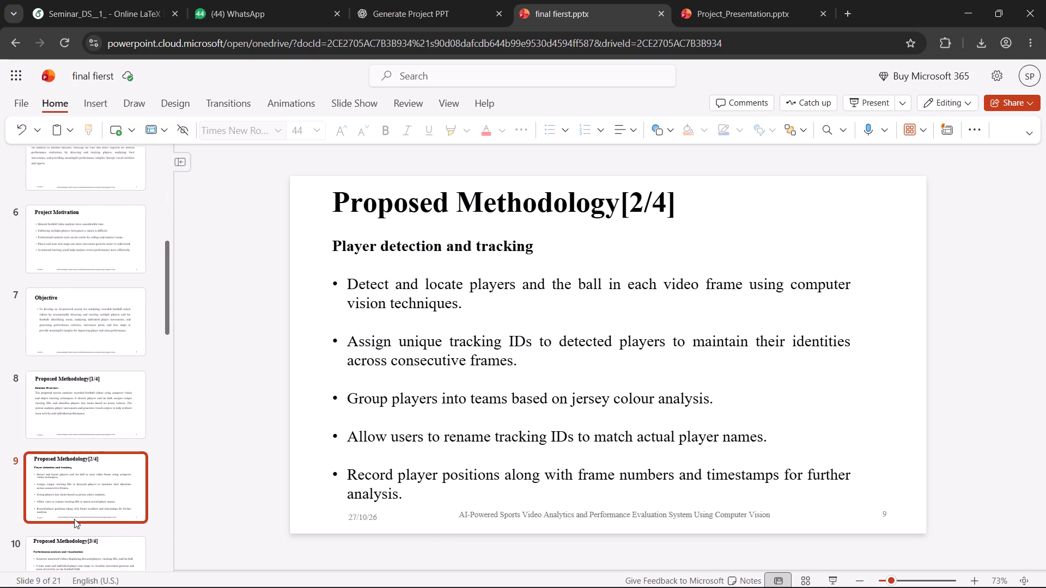
{"action": "scroll", "coordinate": [74, 519], "scroll_direction": "down", "scroll_amount": 1}
{"action": "left_click", "coordinate": [72, 504]}
{"action": "scroll", "coordinate": [72, 504], "scroll_direction": "down", "scroll_amount": 2}
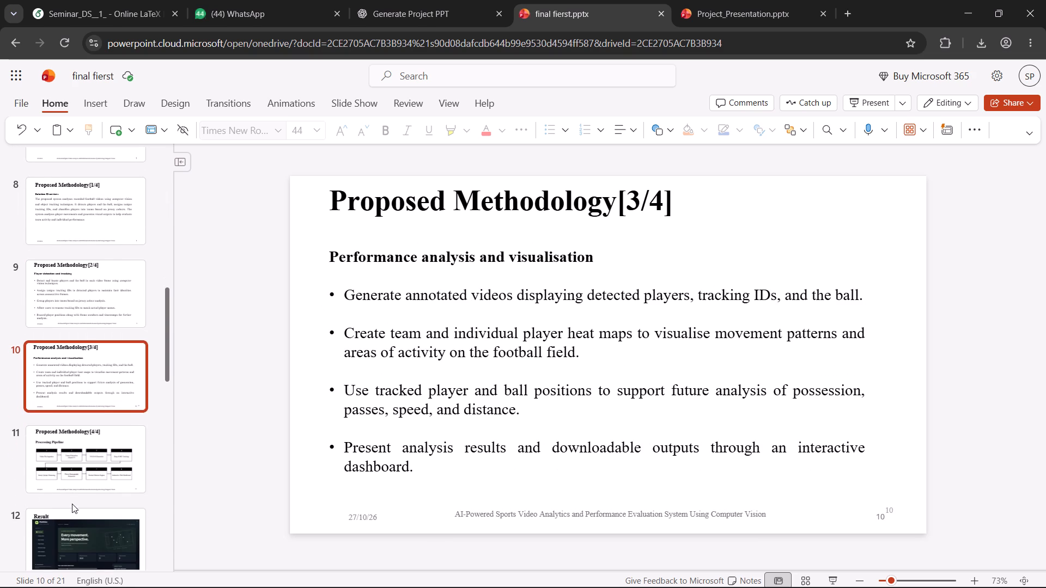
{"action": "left_click", "coordinate": [74, 480]}
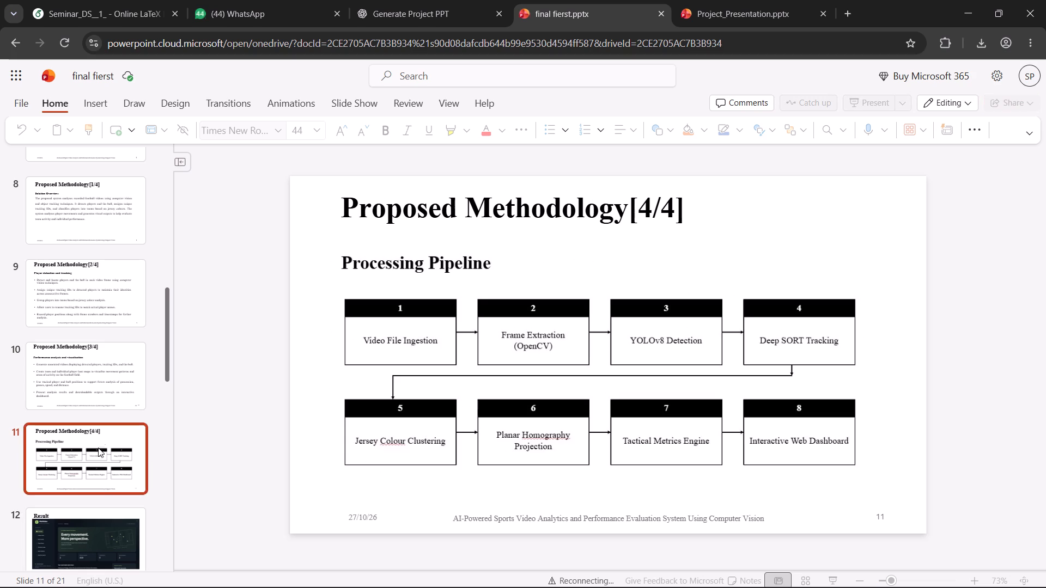
{"action": "scroll", "coordinate": [102, 424], "scroll_direction": "up", "scroll_amount": 10}
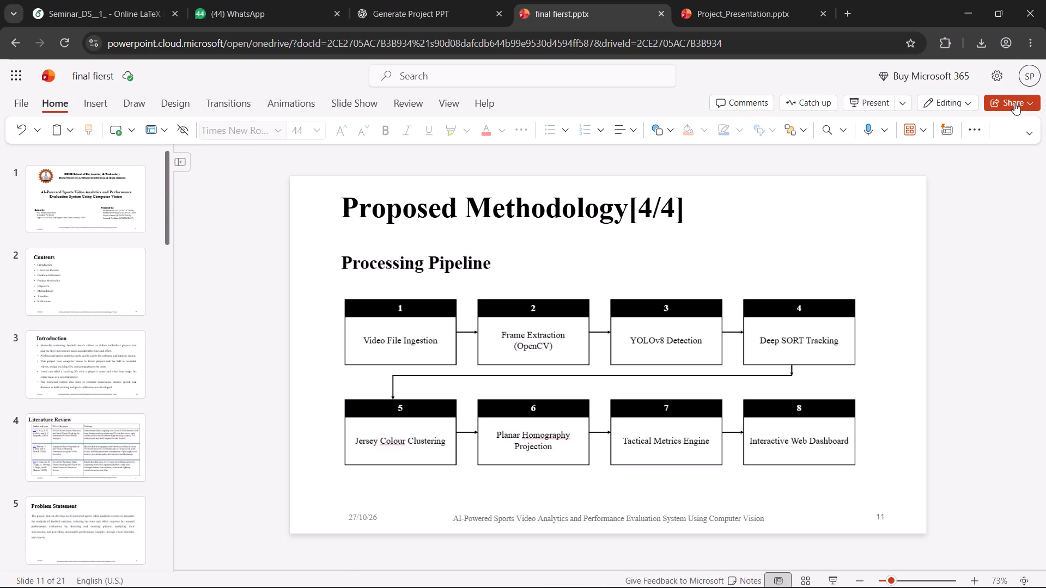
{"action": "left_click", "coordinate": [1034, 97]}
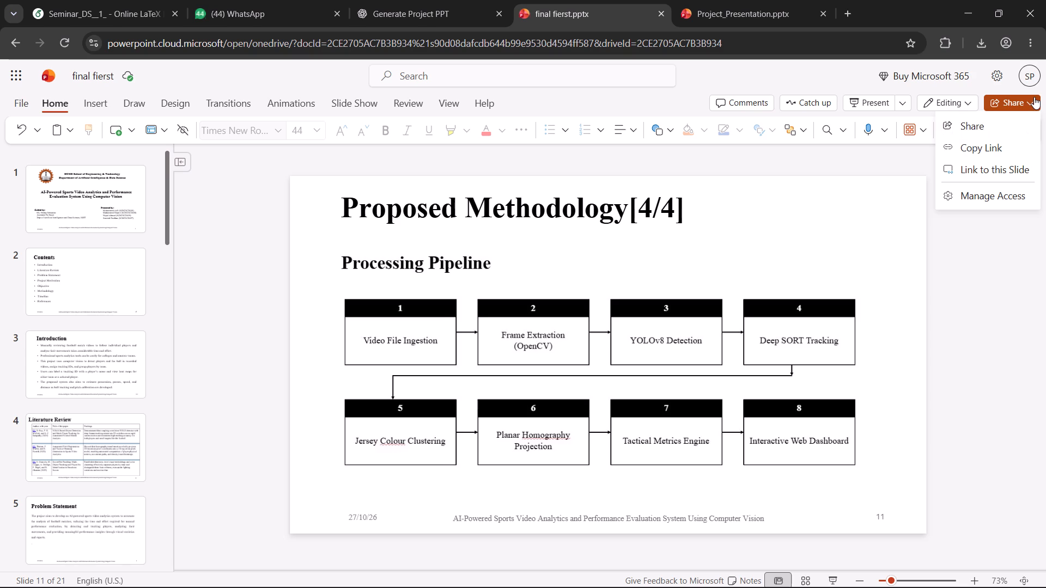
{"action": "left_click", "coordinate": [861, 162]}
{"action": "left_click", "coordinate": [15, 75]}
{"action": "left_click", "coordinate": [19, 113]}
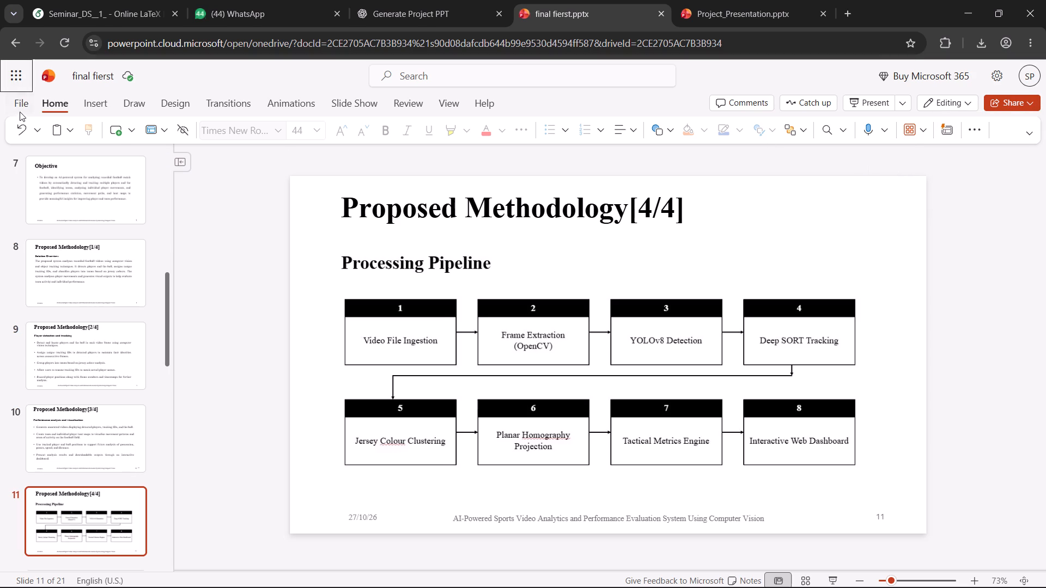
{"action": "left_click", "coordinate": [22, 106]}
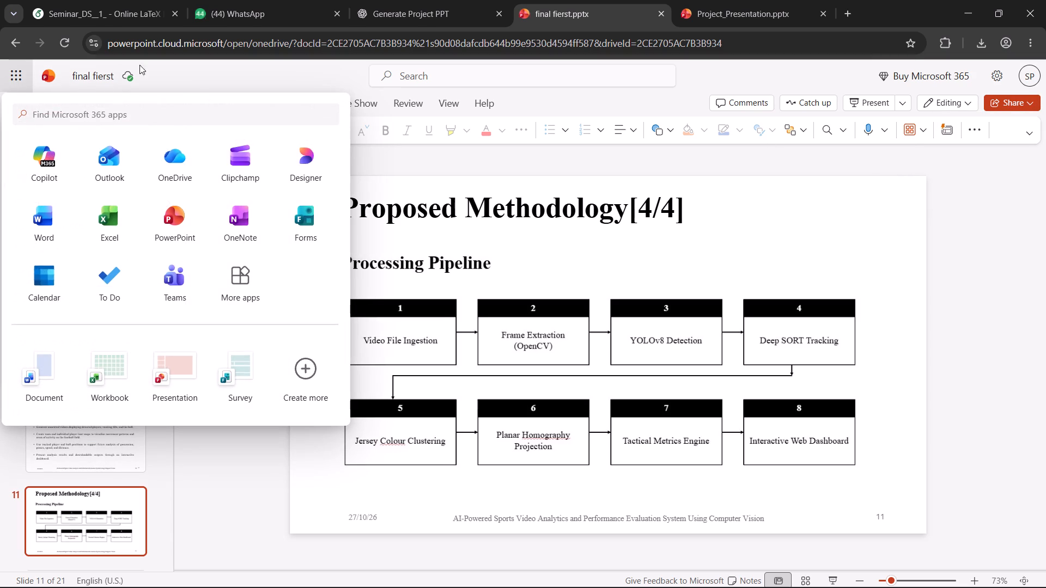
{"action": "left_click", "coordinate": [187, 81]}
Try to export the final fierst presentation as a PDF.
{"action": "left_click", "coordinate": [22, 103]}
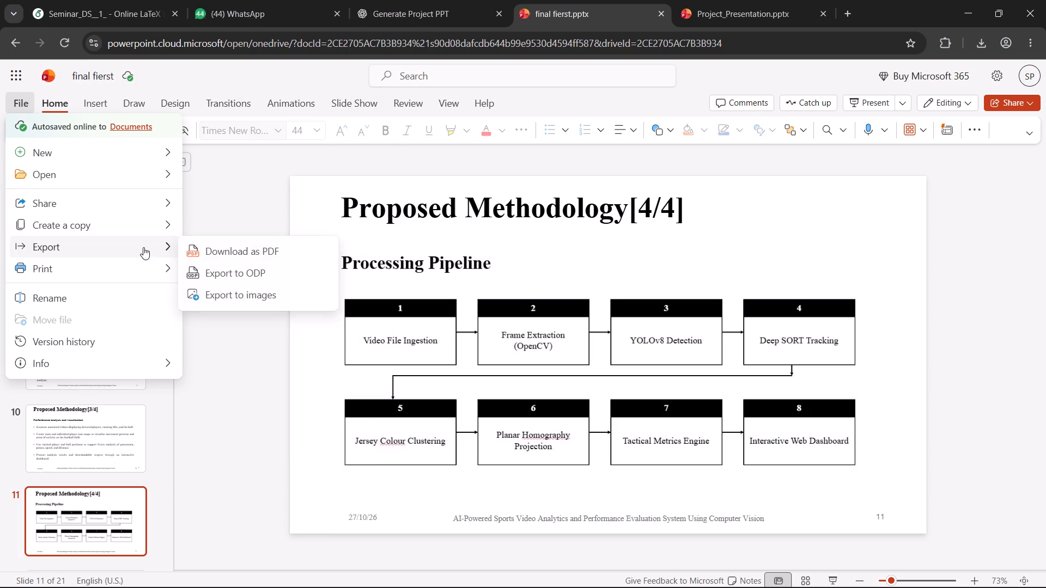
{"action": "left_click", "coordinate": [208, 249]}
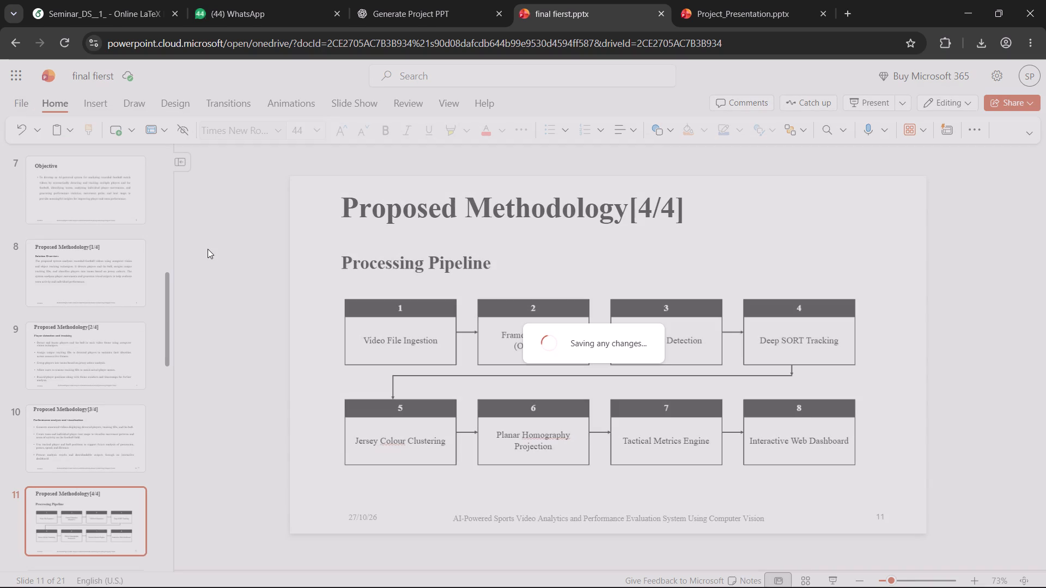
Search the web for "pdf to ppt" in a new browser tab.
{"action": "left_click", "coordinate": [847, 14]}
{"action": "left_click", "coordinate": [352, 274]}
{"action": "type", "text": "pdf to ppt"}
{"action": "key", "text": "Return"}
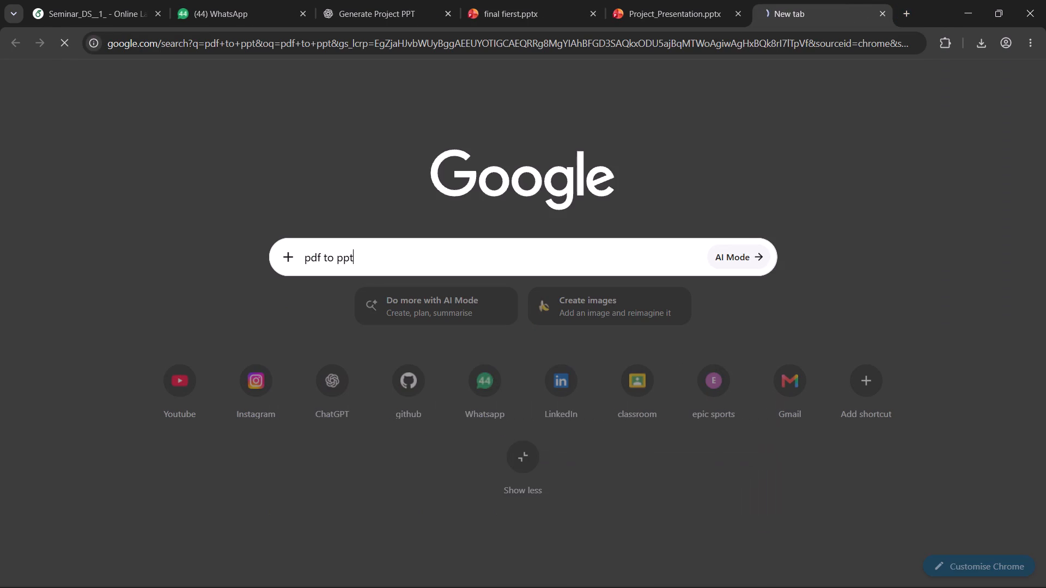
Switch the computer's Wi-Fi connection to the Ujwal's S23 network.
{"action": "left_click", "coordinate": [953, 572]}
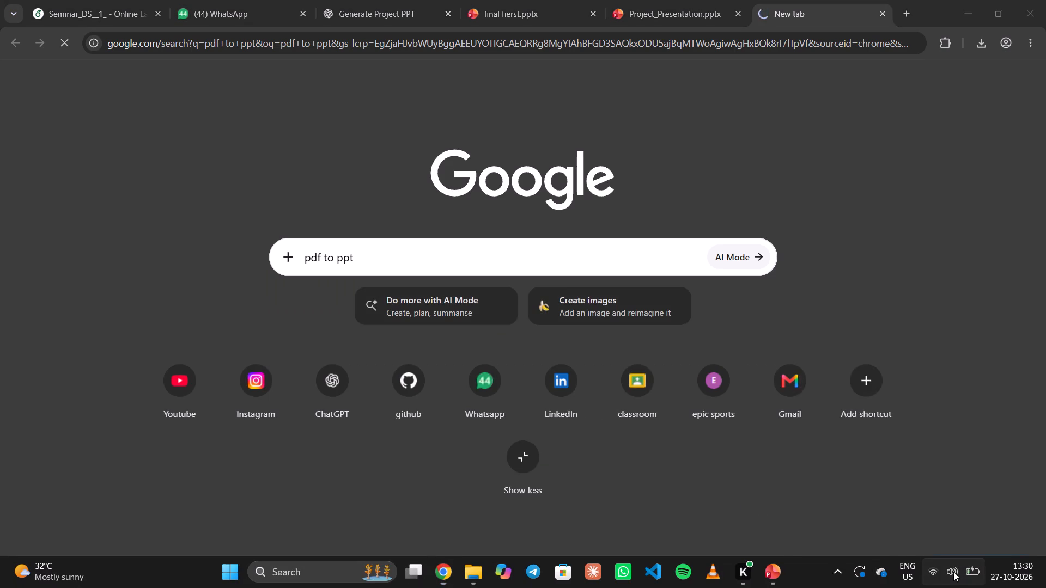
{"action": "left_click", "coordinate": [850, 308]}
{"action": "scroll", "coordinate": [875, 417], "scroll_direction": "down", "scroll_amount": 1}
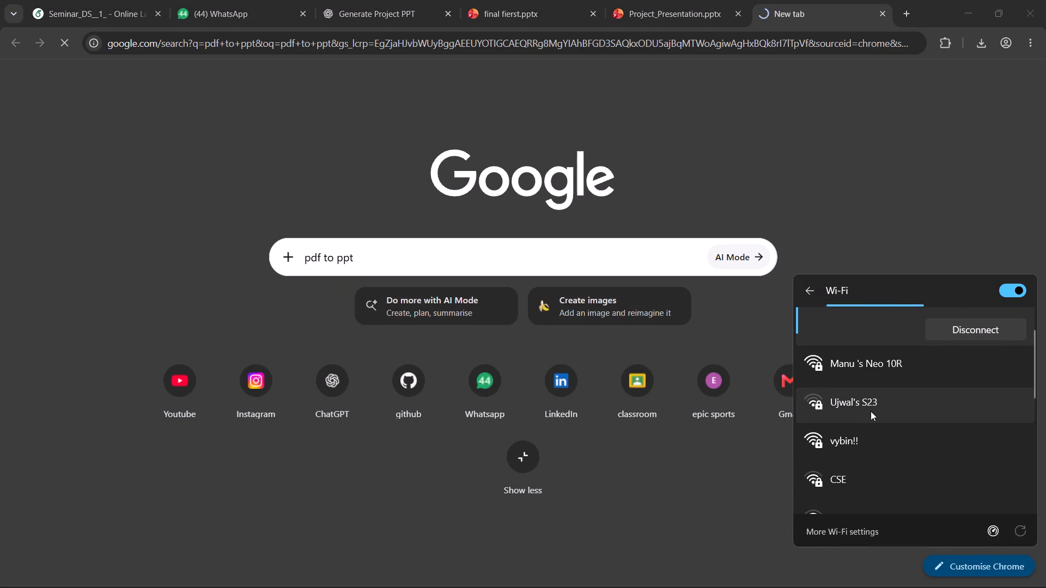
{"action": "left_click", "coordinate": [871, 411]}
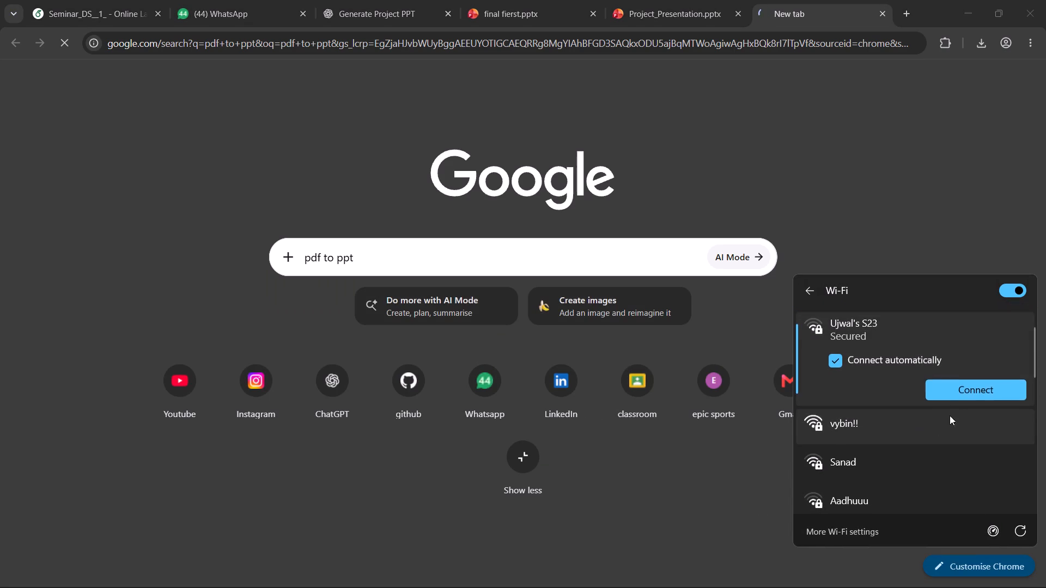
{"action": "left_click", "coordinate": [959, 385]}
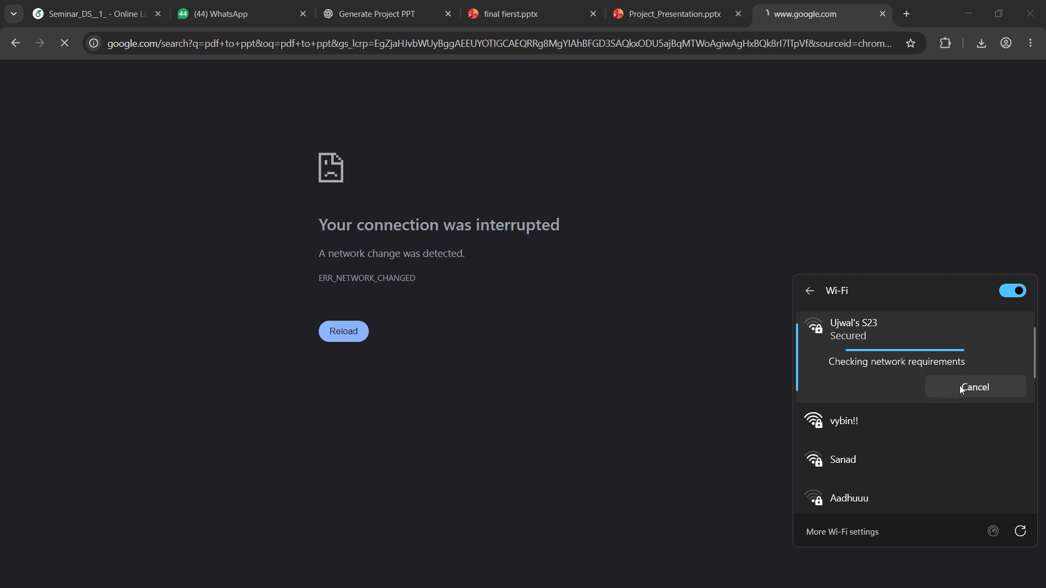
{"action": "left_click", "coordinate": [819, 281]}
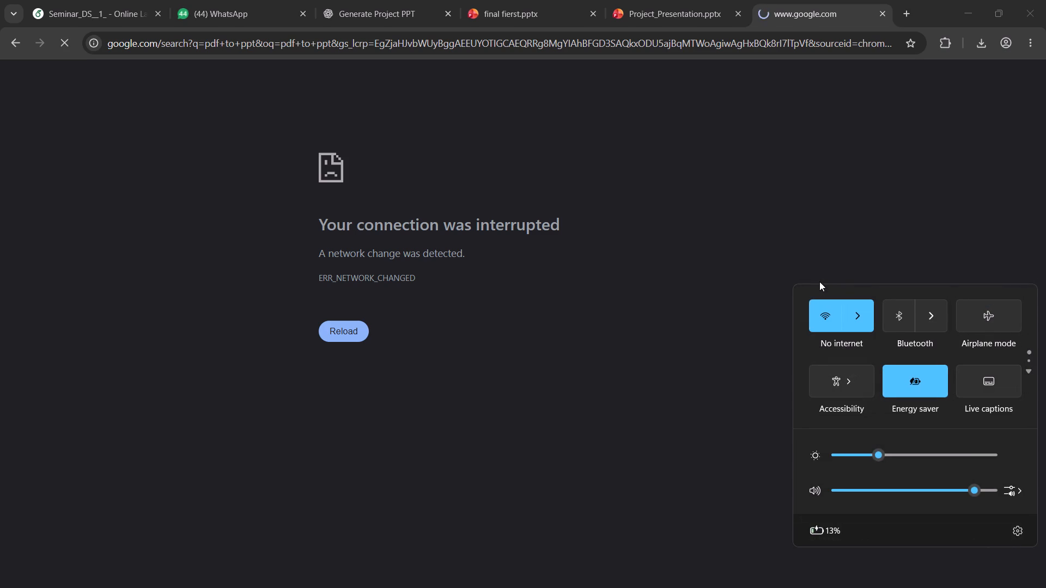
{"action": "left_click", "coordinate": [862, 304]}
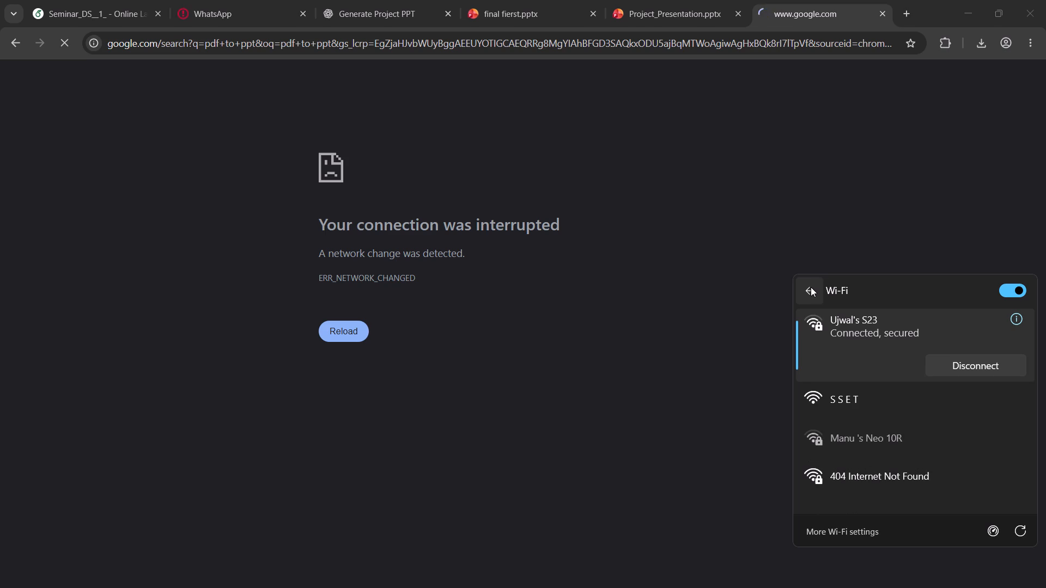
Open iLovePDF's PDF to PowerPoint converter from the search results.
{"action": "left_click", "coordinate": [397, 212]}
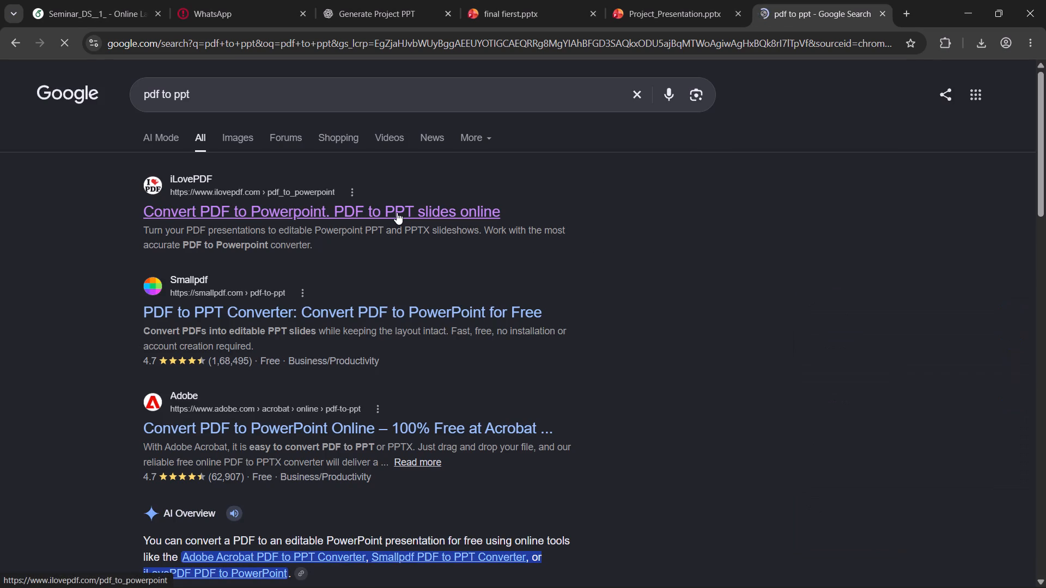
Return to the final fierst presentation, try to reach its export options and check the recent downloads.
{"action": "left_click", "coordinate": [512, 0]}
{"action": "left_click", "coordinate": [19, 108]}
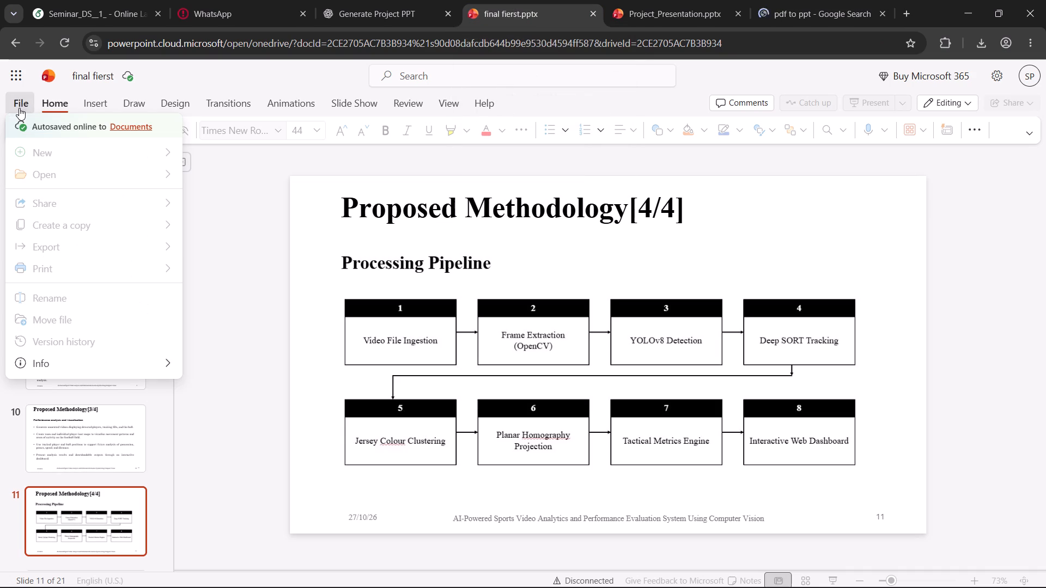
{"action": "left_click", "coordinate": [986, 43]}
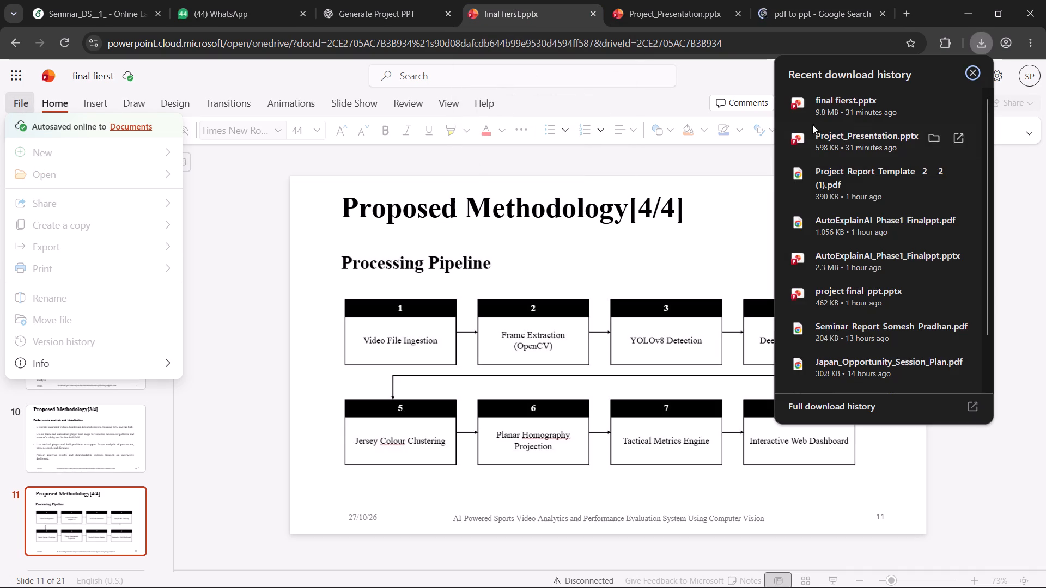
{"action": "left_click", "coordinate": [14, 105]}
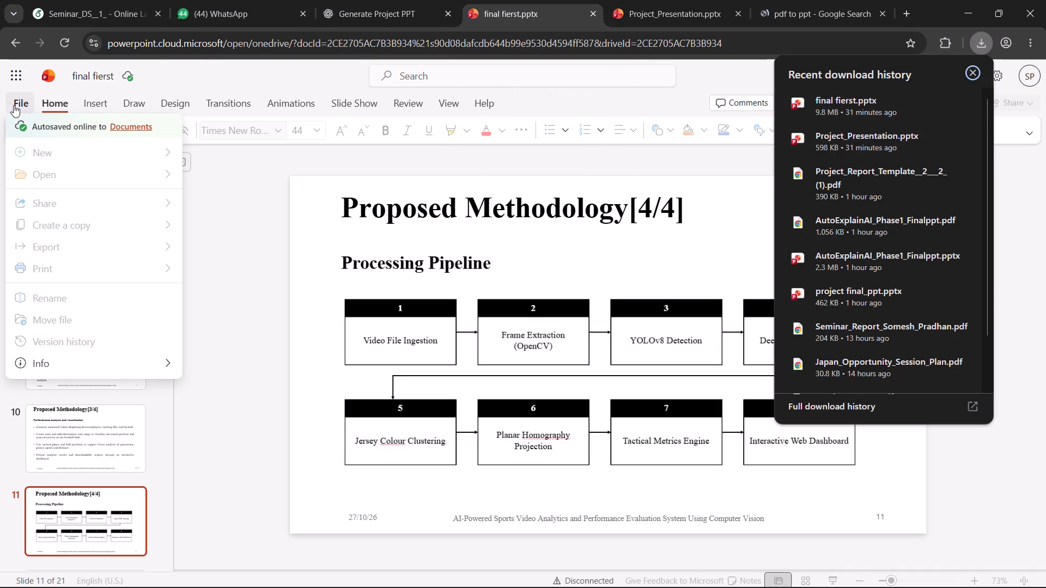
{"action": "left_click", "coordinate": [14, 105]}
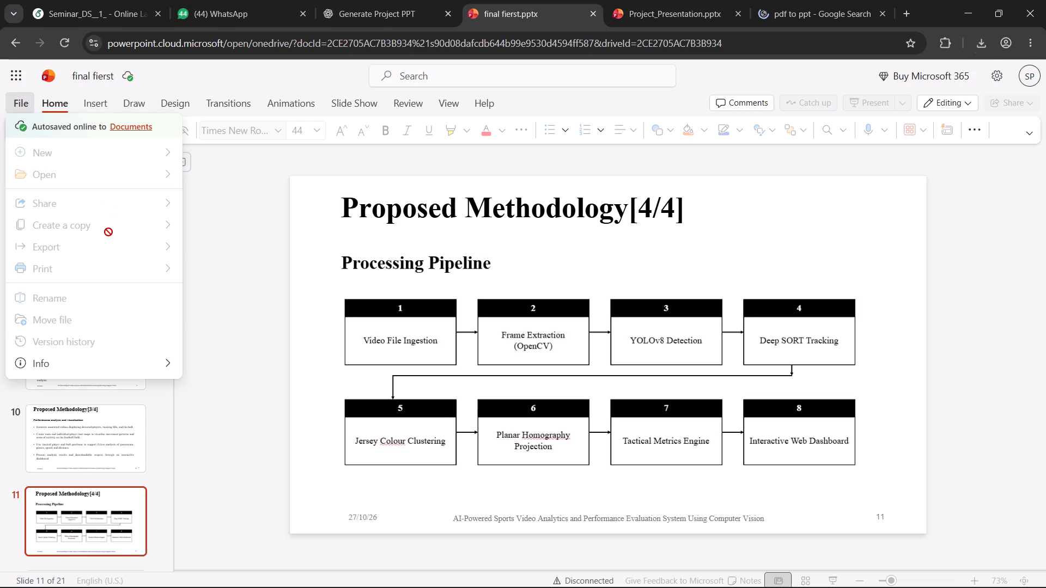
Switch the computer's Wi-Fi connection to the Najad network.
{"action": "left_click", "coordinate": [860, 1]}
{"action": "left_click", "coordinate": [940, 577]}
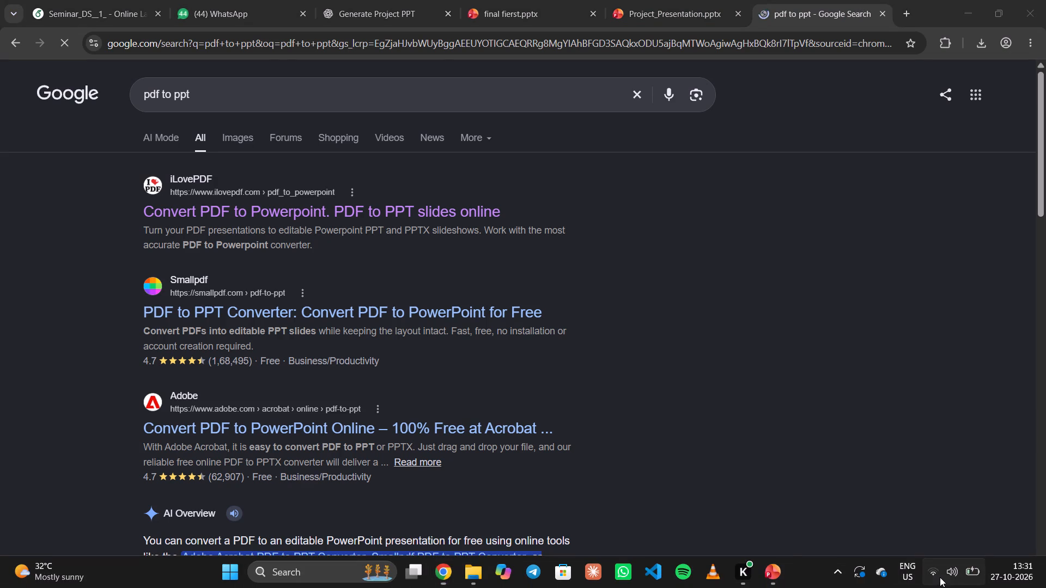
{"action": "left_click", "coordinate": [856, 321]}
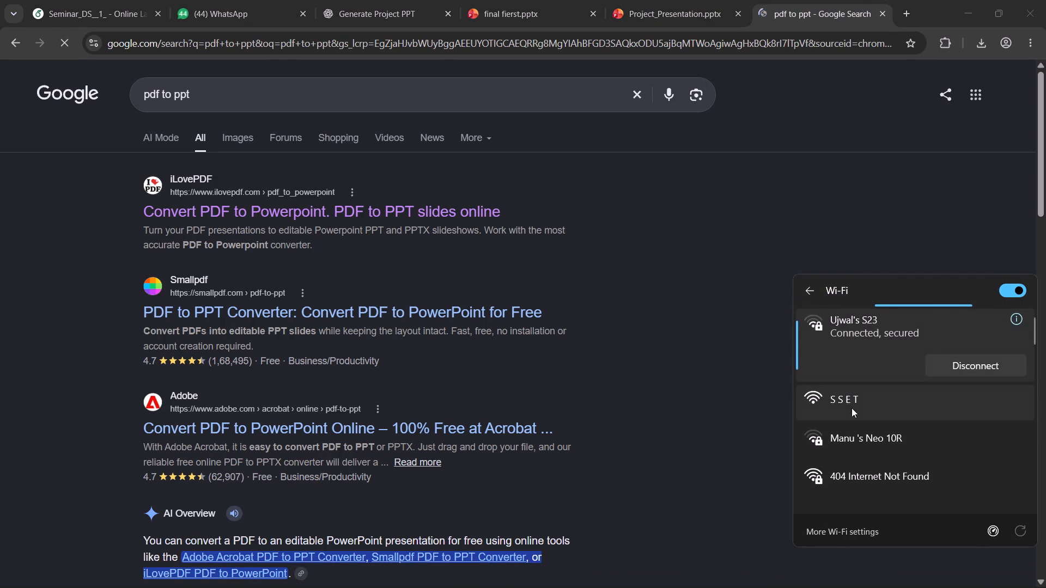
{"action": "scroll", "coordinate": [850, 433], "scroll_direction": "down", "scroll_amount": 7}
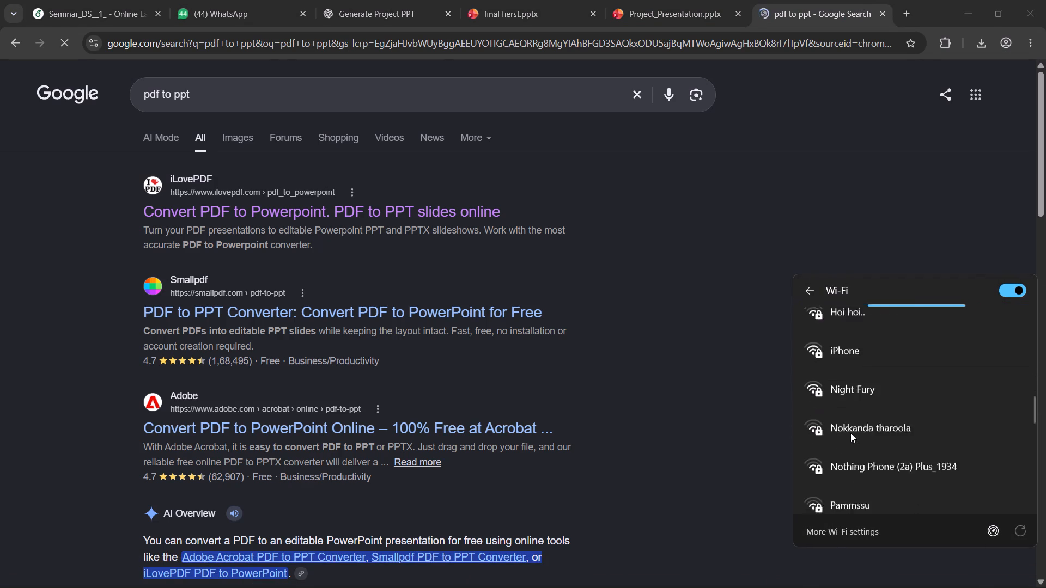
{"action": "scroll", "coordinate": [850, 433], "scroll_direction": "down", "scroll_amount": 2}
{"action": "scroll", "coordinate": [850, 433], "scroll_direction": "up", "scroll_amount": 7}
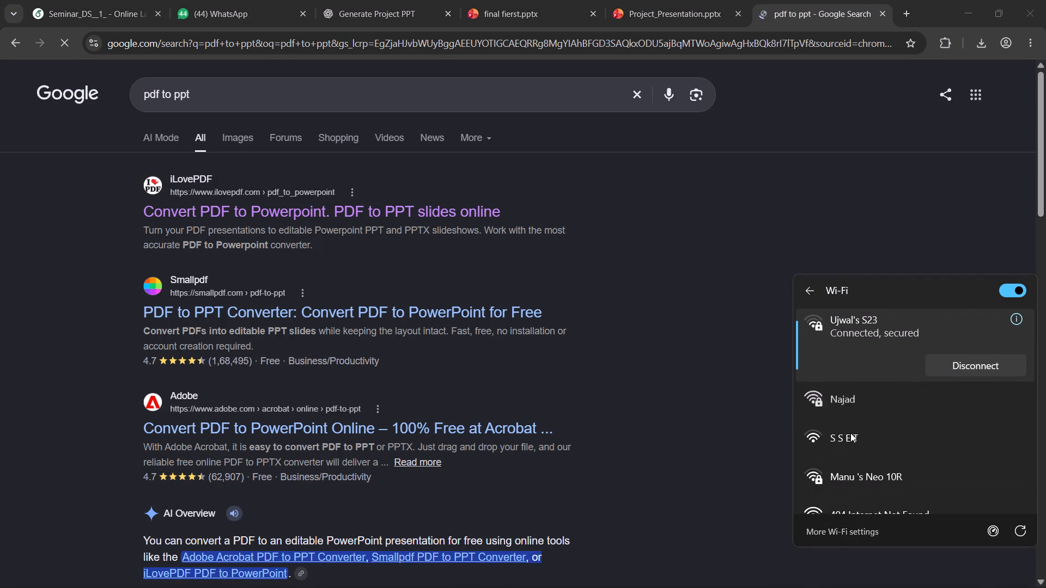
{"action": "left_click", "coordinate": [858, 411]}
{"action": "left_click", "coordinate": [955, 427]}
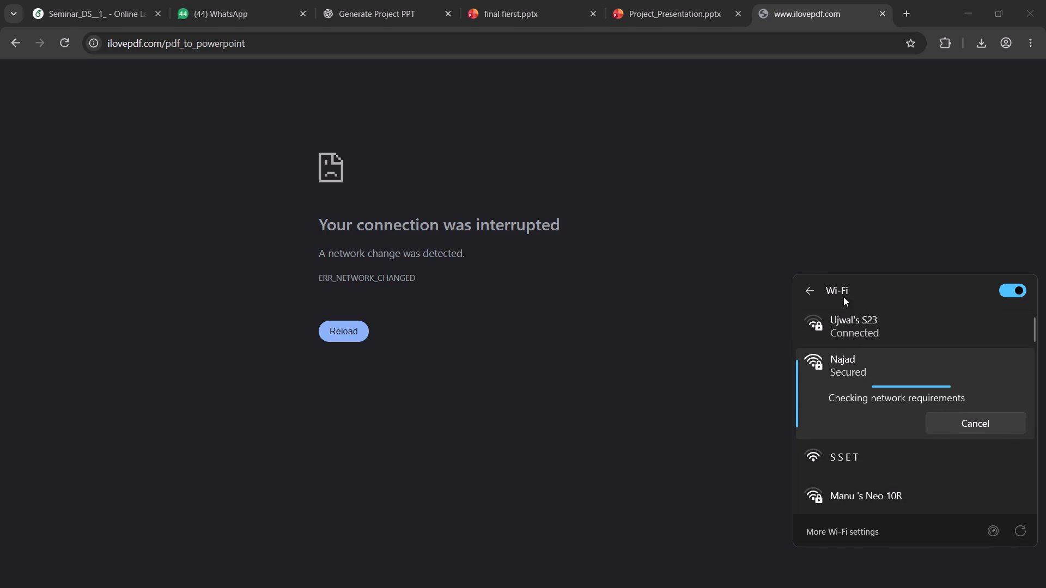
{"action": "left_click", "coordinate": [816, 286]}
{"action": "left_click", "coordinate": [714, 230]}
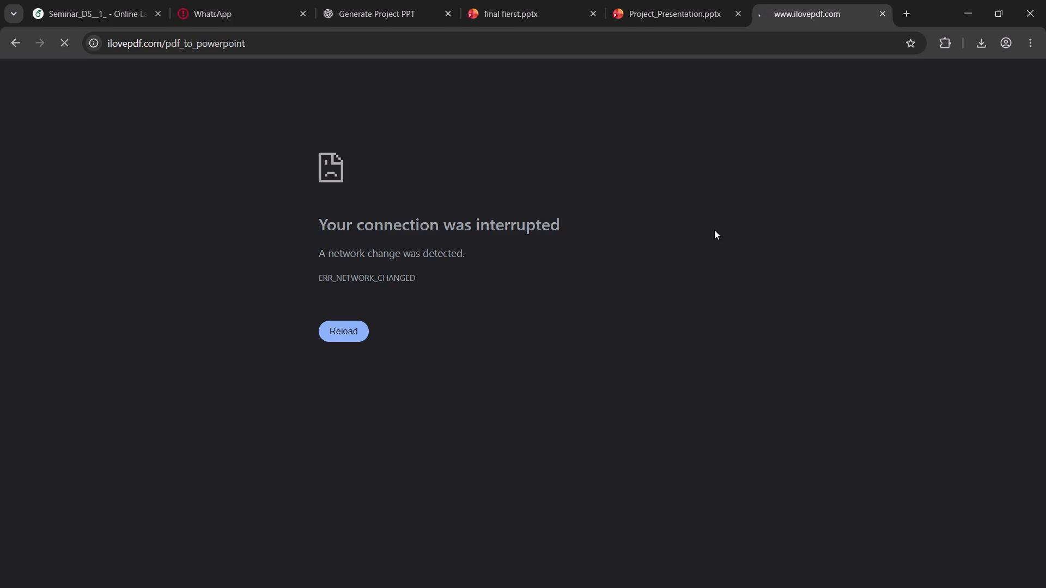
Export the final fierst presentation as a PDF, download it and check for it in the recent downloads.
{"action": "left_click", "coordinate": [552, 1]}
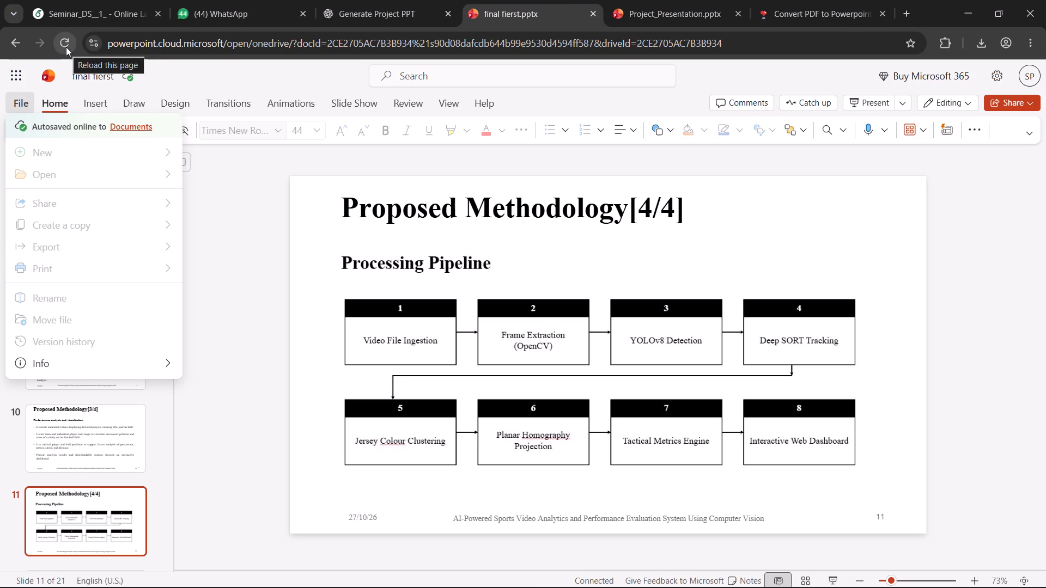
{"action": "left_click", "coordinate": [255, 238]}
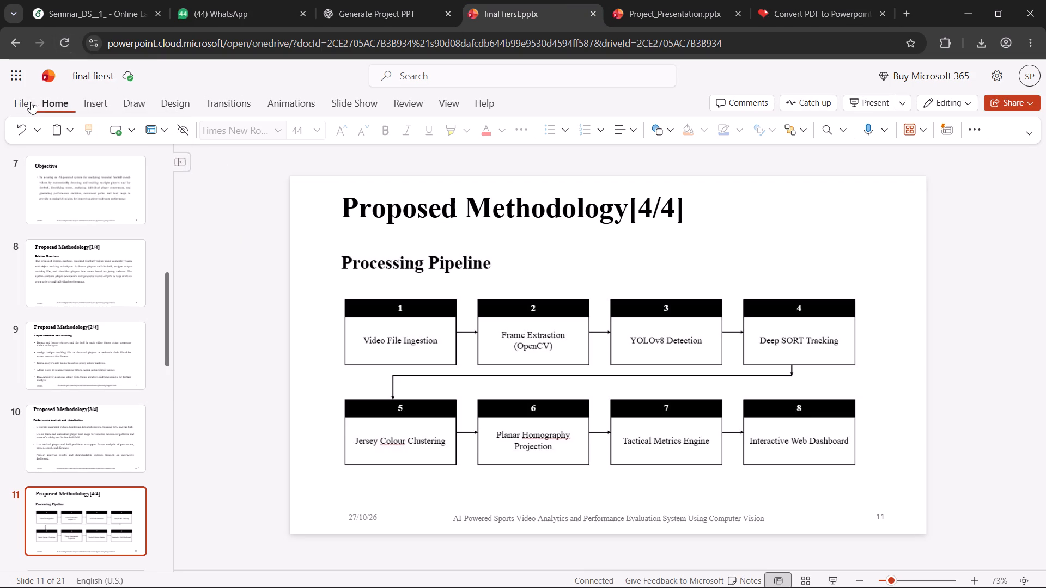
{"action": "left_click", "coordinate": [25, 101]}
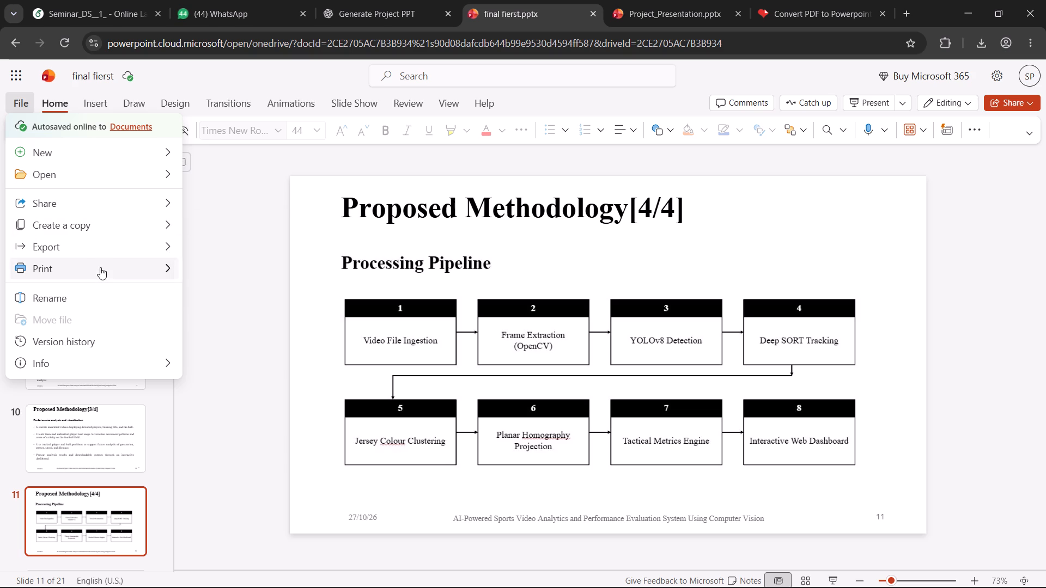
{"action": "left_click", "coordinate": [106, 249]}
{"action": "left_click", "coordinate": [106, 249]}
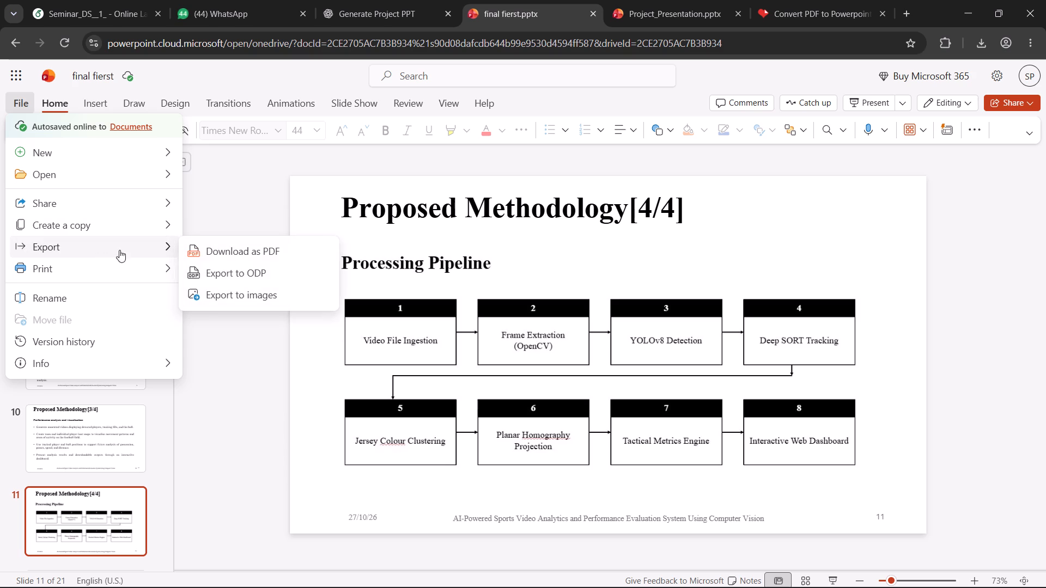
{"action": "left_click", "coordinate": [241, 254]}
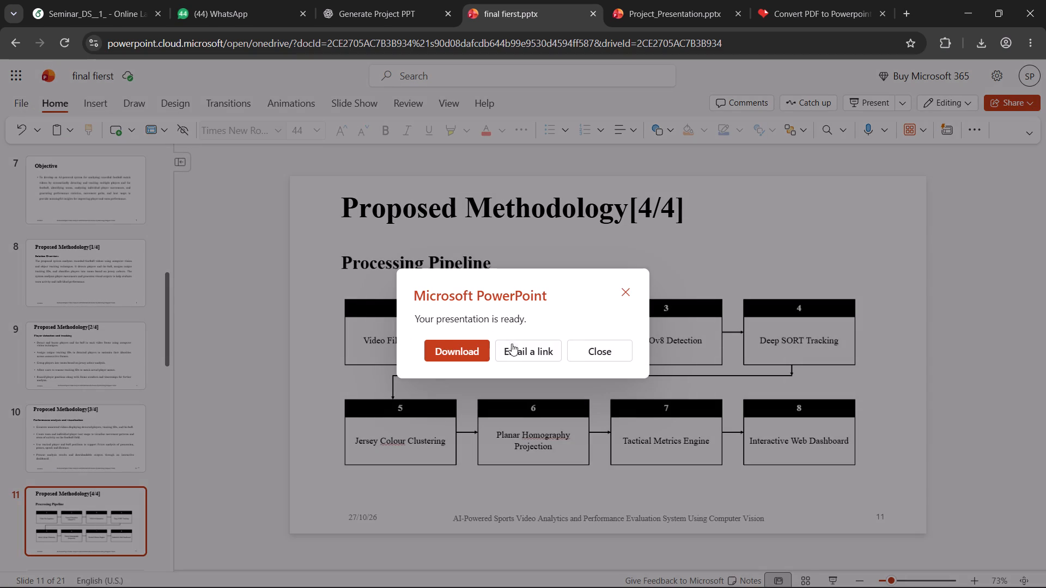
{"action": "left_click", "coordinate": [448, 352]}
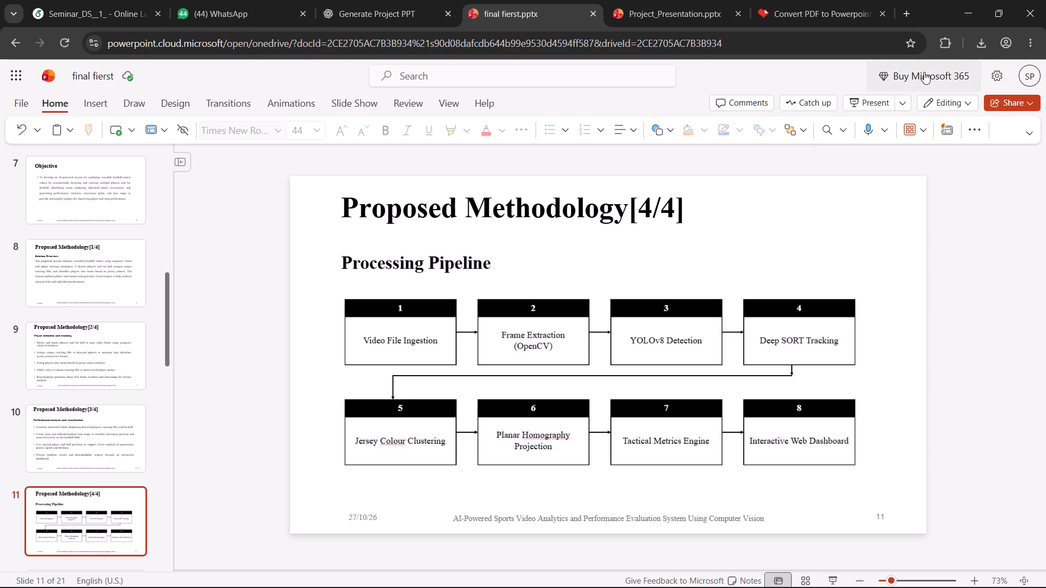
{"action": "left_click", "coordinate": [986, 50]}
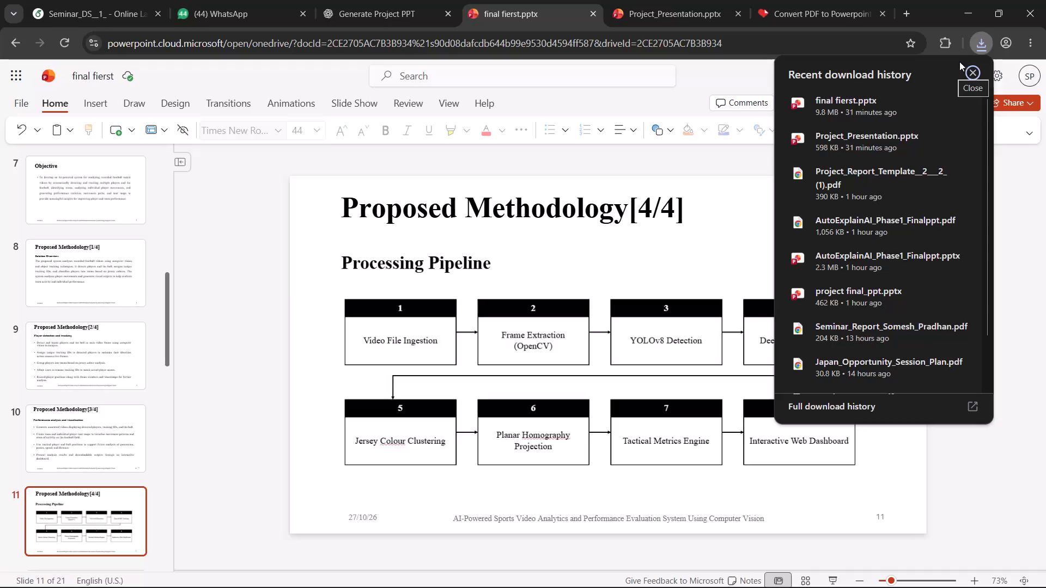
{"action": "left_click", "coordinate": [1020, 225]}
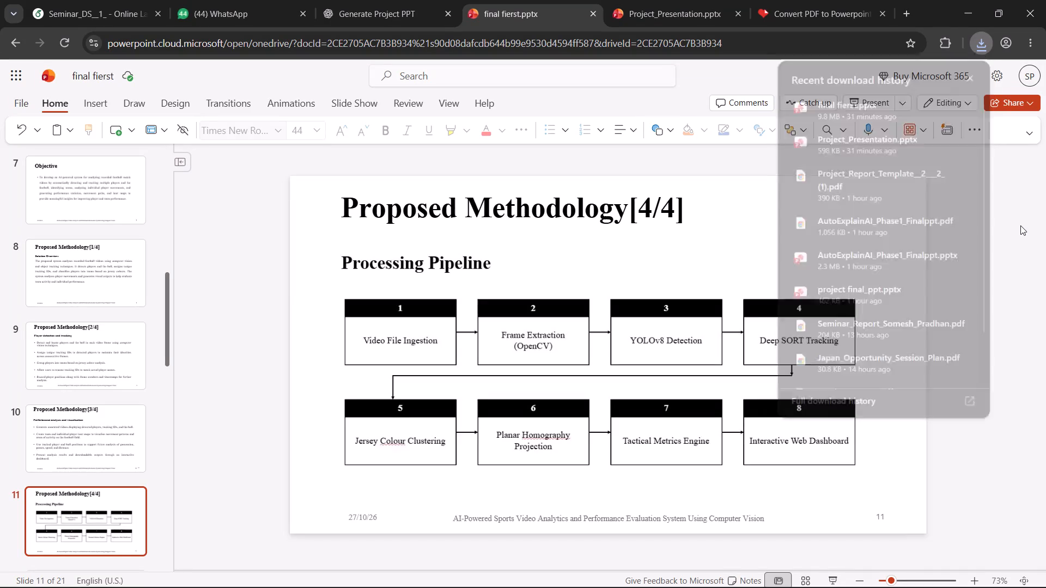
{"action": "left_click", "coordinate": [980, 49]}
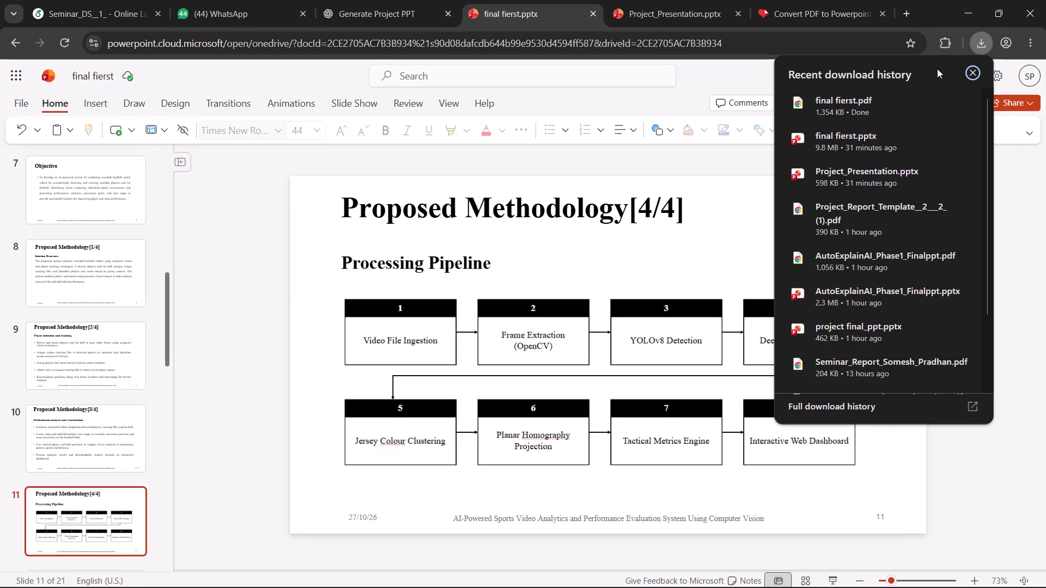
Switch to the iLovePDF page for converting a PDF to PowerPoint.
{"action": "left_click", "coordinate": [798, 5]}
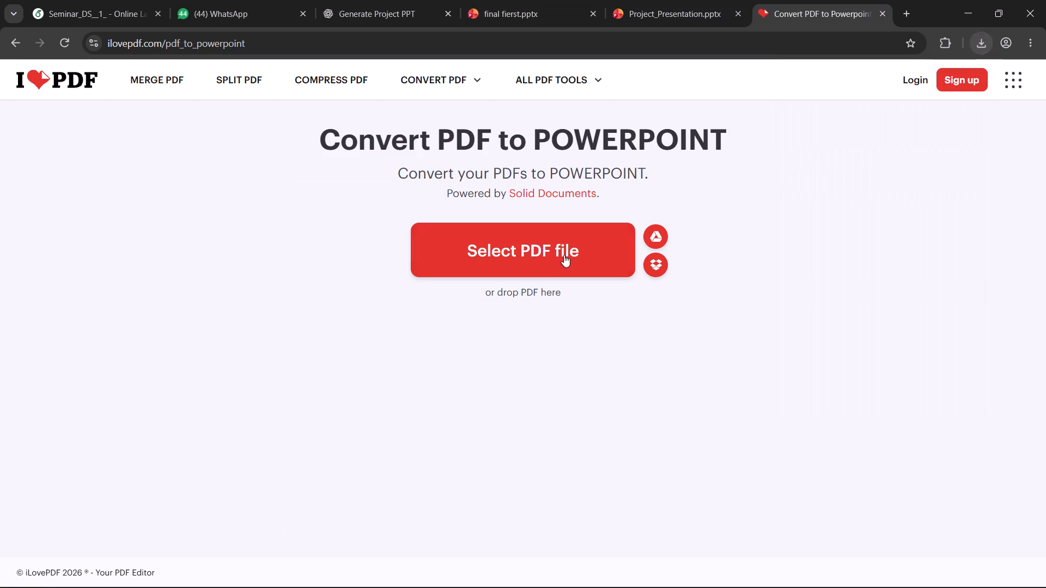
Upload the final fierst PDF from the Downloads folder to the PDF to PowerPoint converter.
{"action": "left_click", "coordinate": [561, 262]}
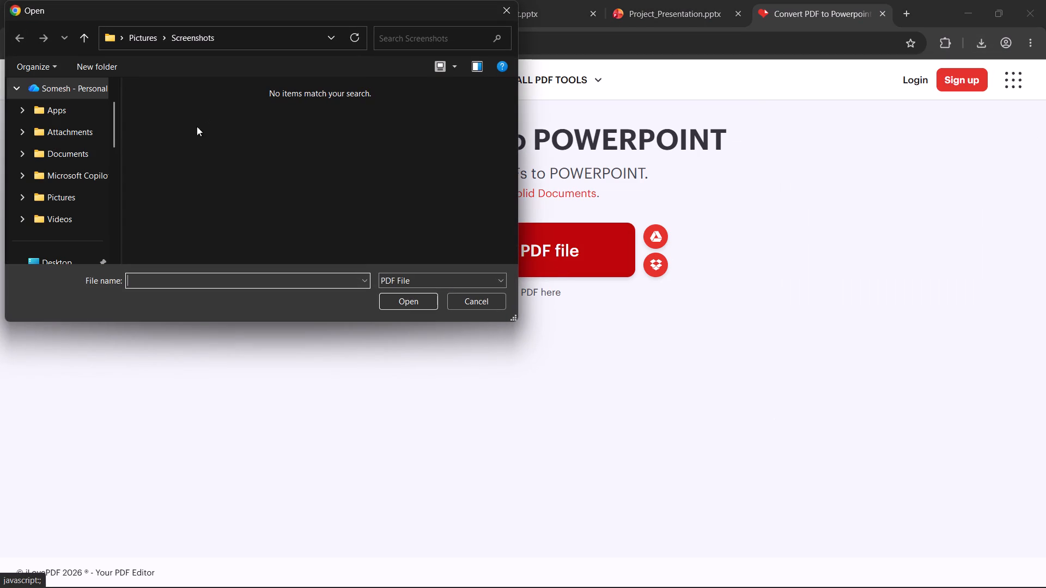
{"action": "scroll", "coordinate": [74, 247], "scroll_direction": "down", "scroll_amount": 1}
{"action": "scroll", "coordinate": [50, 216], "scroll_direction": "up", "scroll_amount": 1}
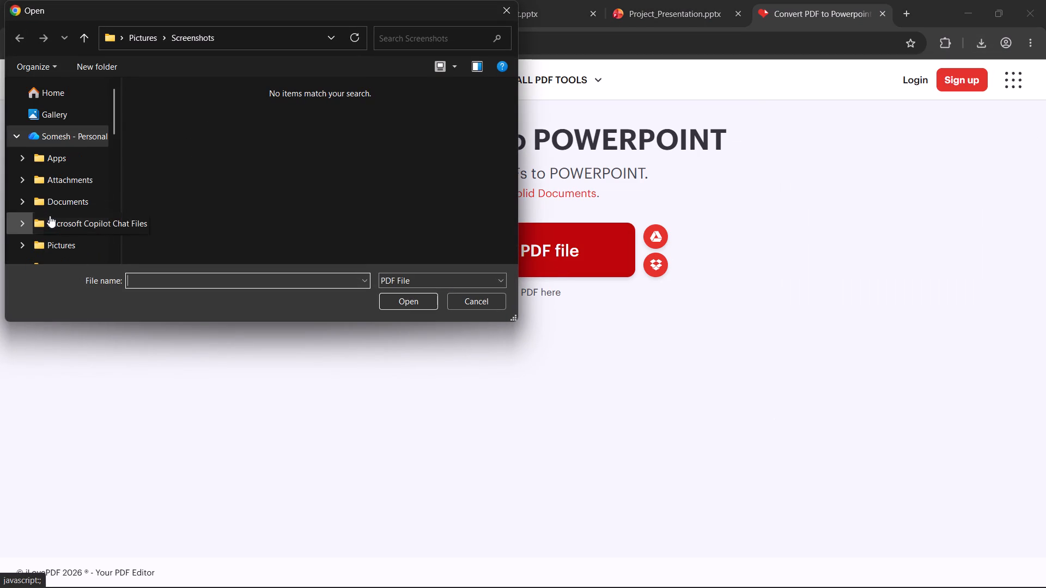
{"action": "scroll", "coordinate": [52, 193], "scroll_direction": "down", "scroll_amount": 1}
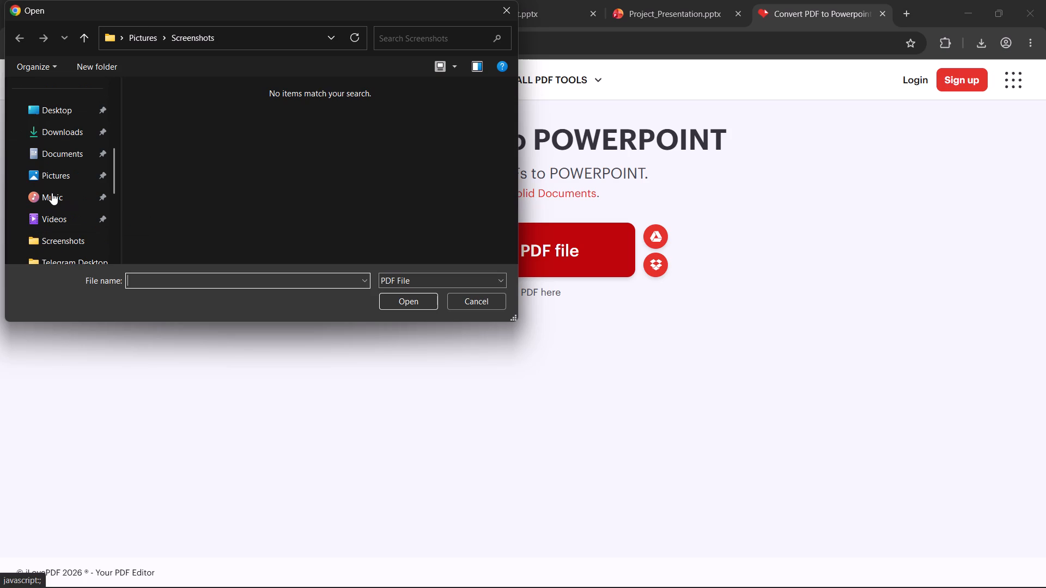
{"action": "scroll", "coordinate": [52, 193], "scroll_direction": "down", "scroll_amount": 1}
{"action": "left_click", "coordinate": [68, 127]}
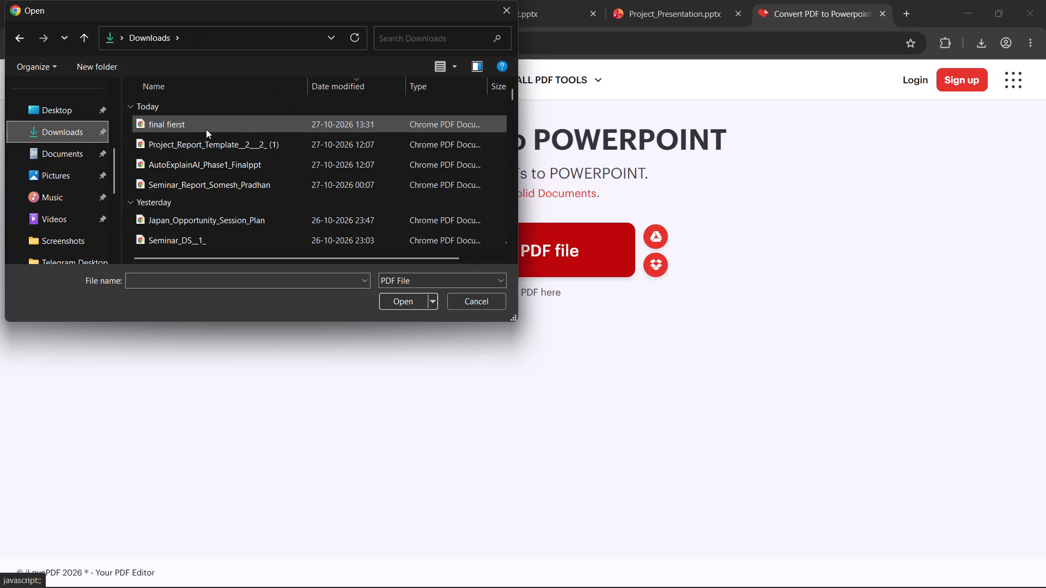
{"action": "left_click", "coordinate": [206, 129]}
{"action": "left_click", "coordinate": [416, 301]}
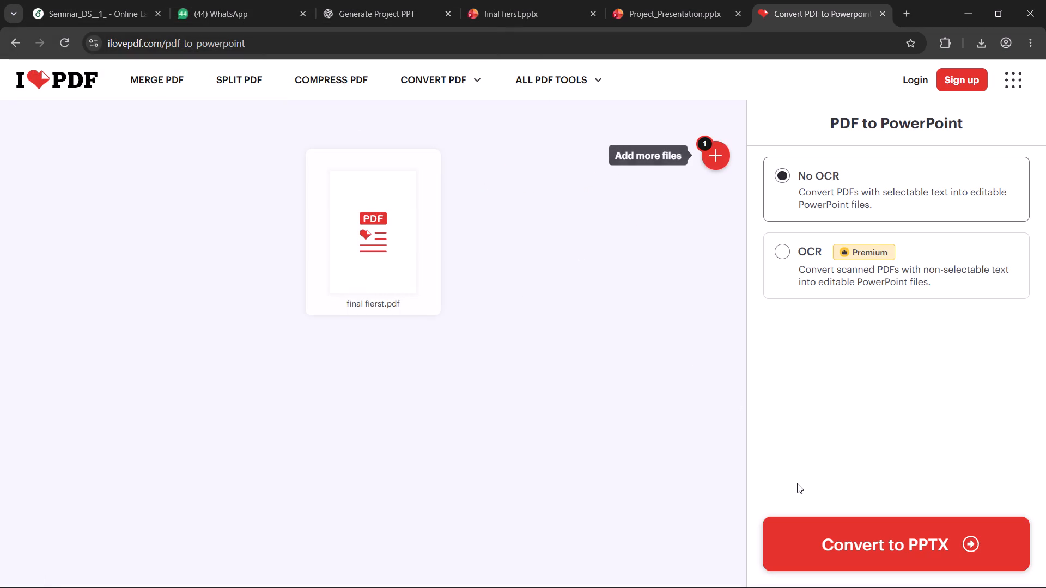
Convert the uploaded final fierst PDF to PPTX with the No OCR option.
{"action": "left_click", "coordinate": [824, 529]}
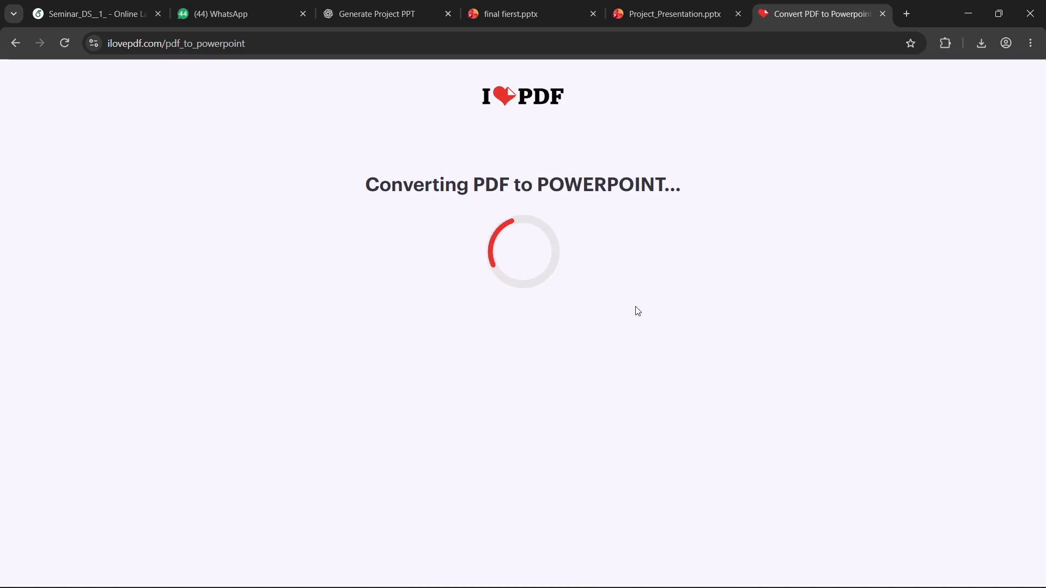